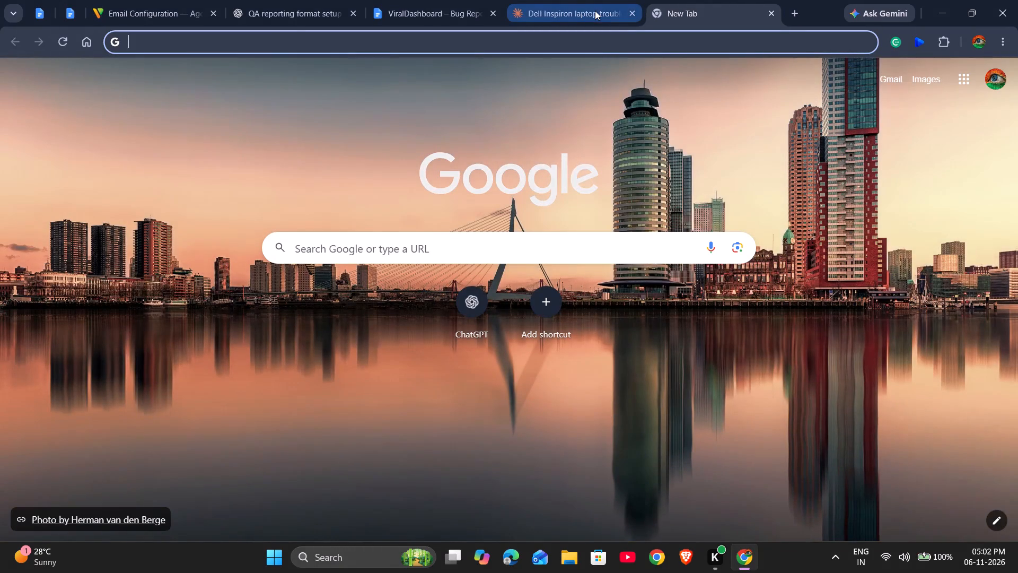
# Go to the Flaxxa website and open the Social app from its Apps launcher.
pyautogui.write('flaxx')
pyautogui.press('Return')
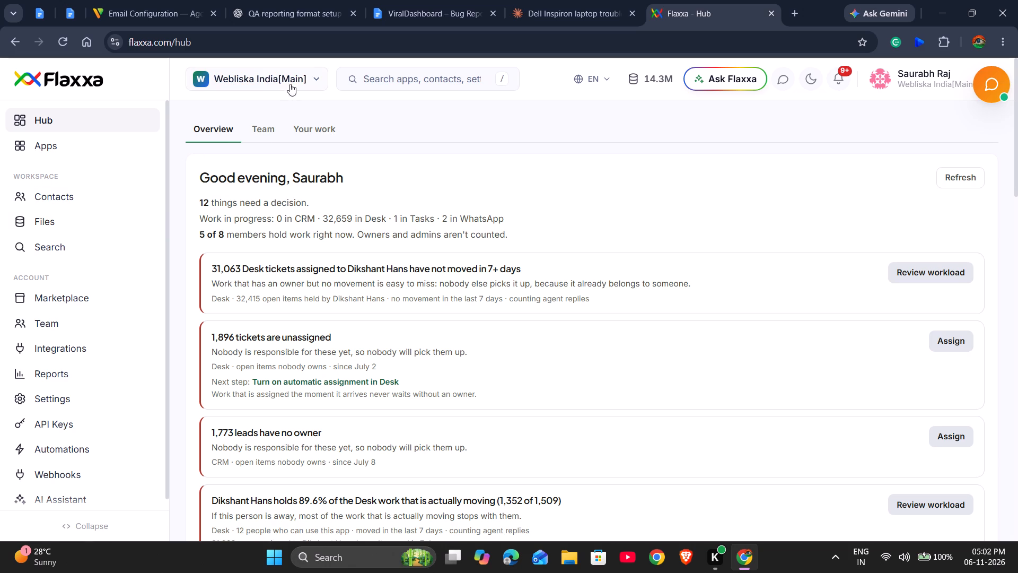
pyautogui.click(80, 145)
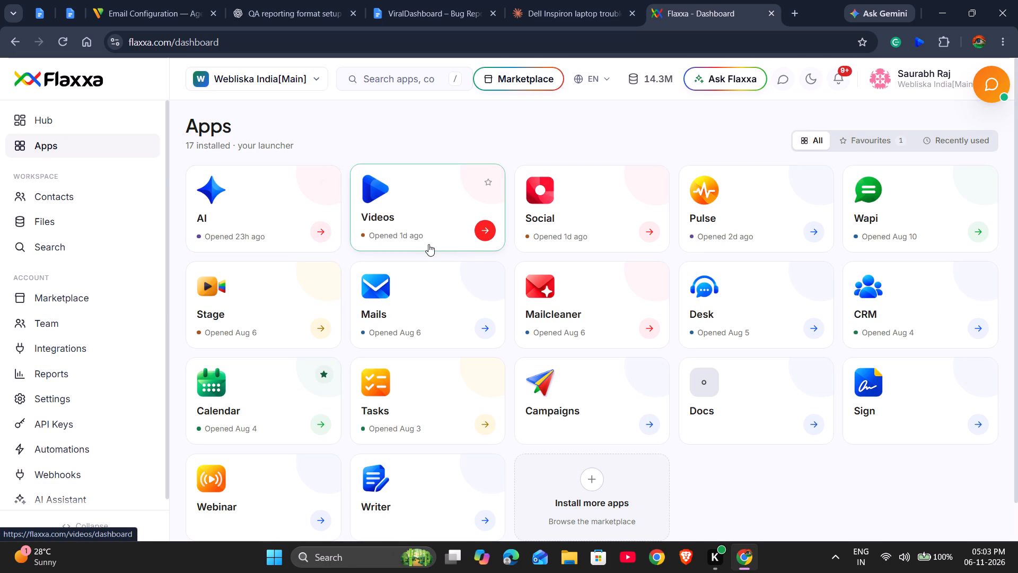
pyautogui.click(612, 230)
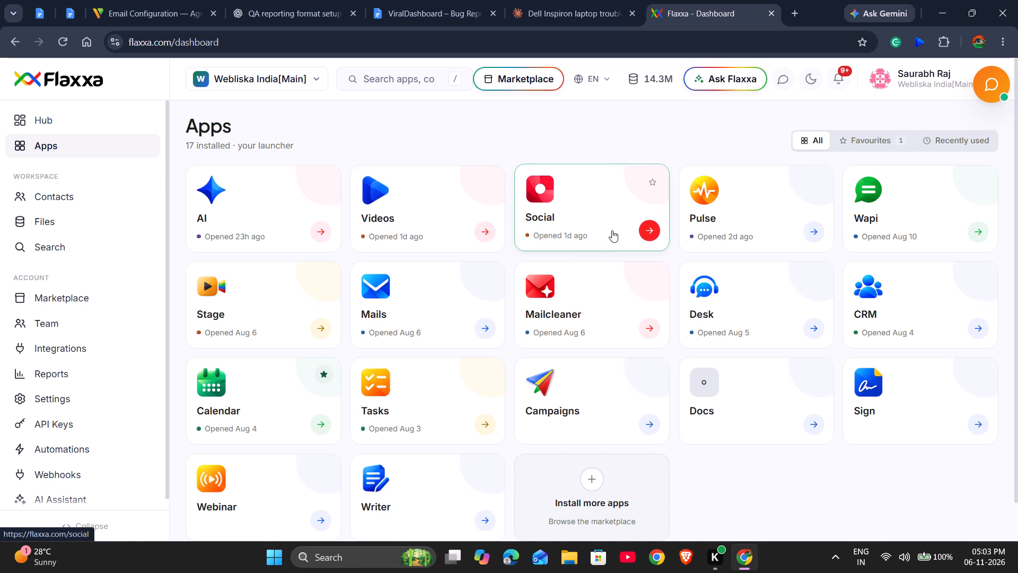
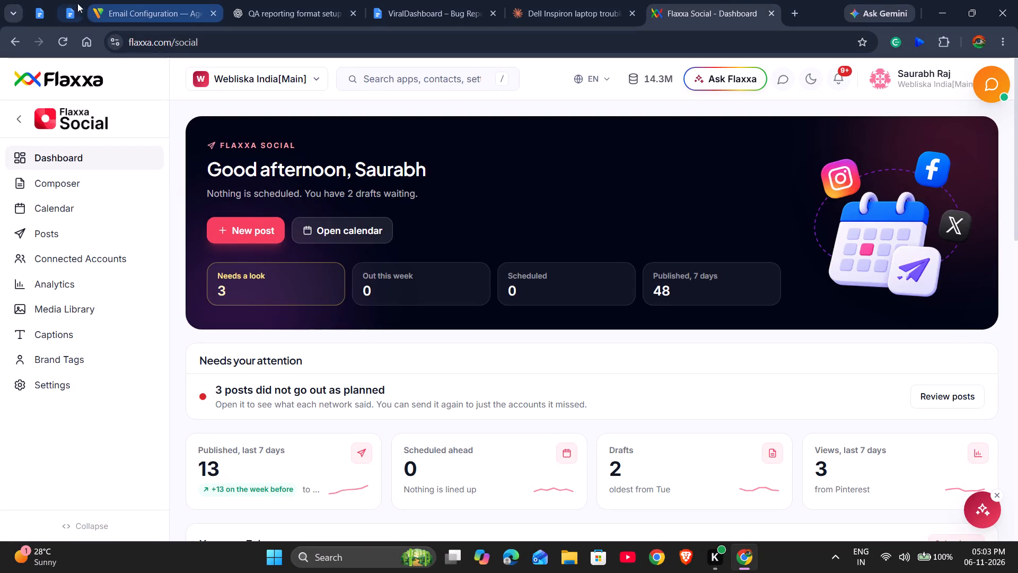
# Look through the Flaxxa Social bug report from BUG-10 back to its beginning and read the BUG-01 entry on Composer New Post.
pyautogui.click(65, 10)
pyautogui.scroll(3, 428, 250)
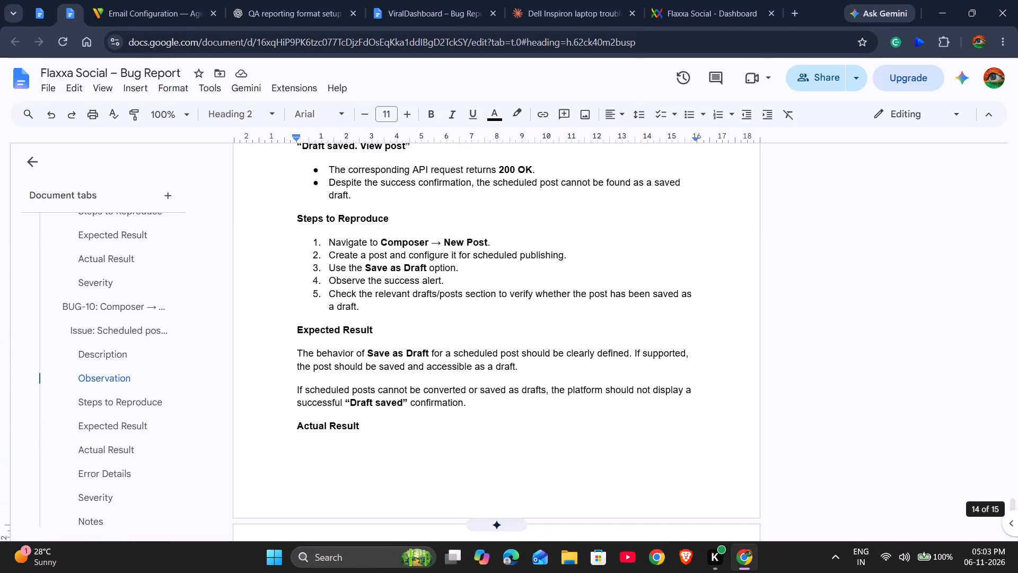
pyautogui.scroll(4, 428, 250)
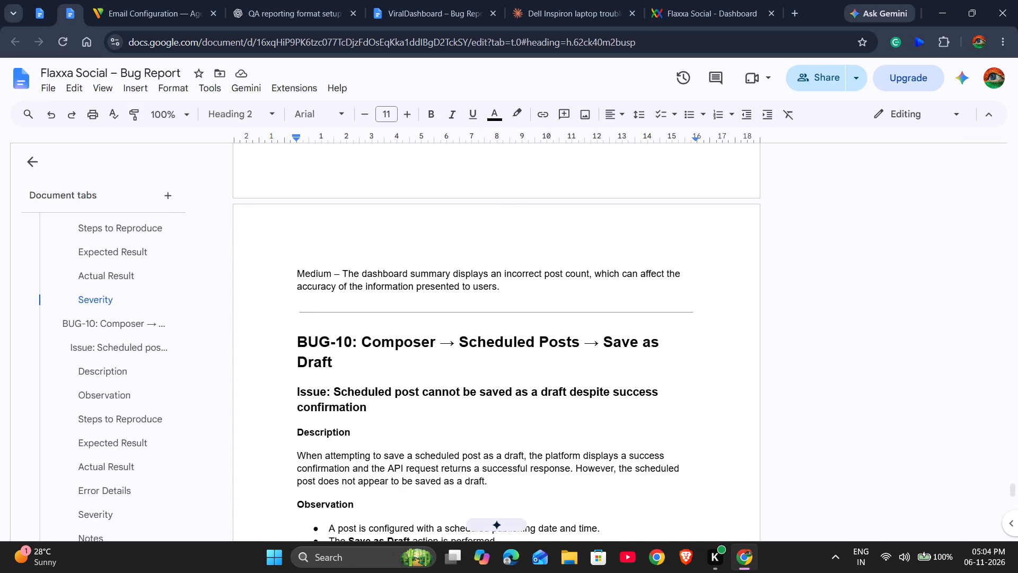
pyautogui.scroll(8, 428, 250)
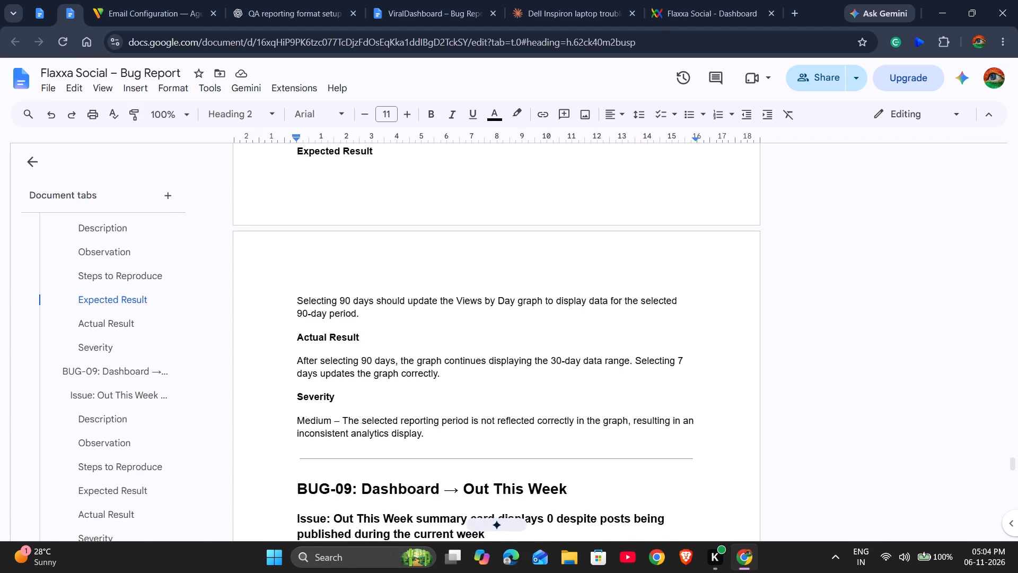
pyautogui.scroll(11, 428, 250)
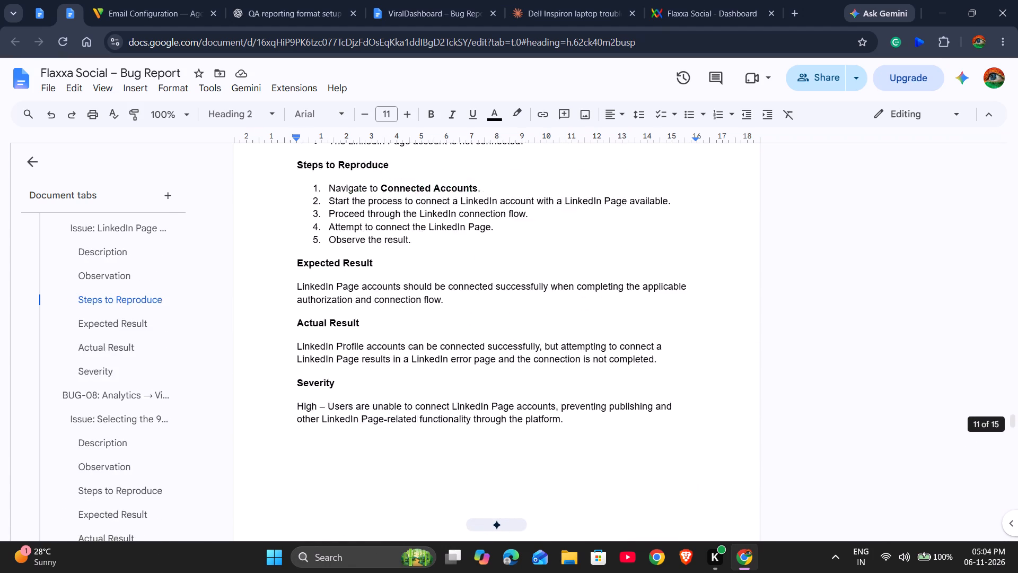
pyautogui.scroll(11, 428, 250)
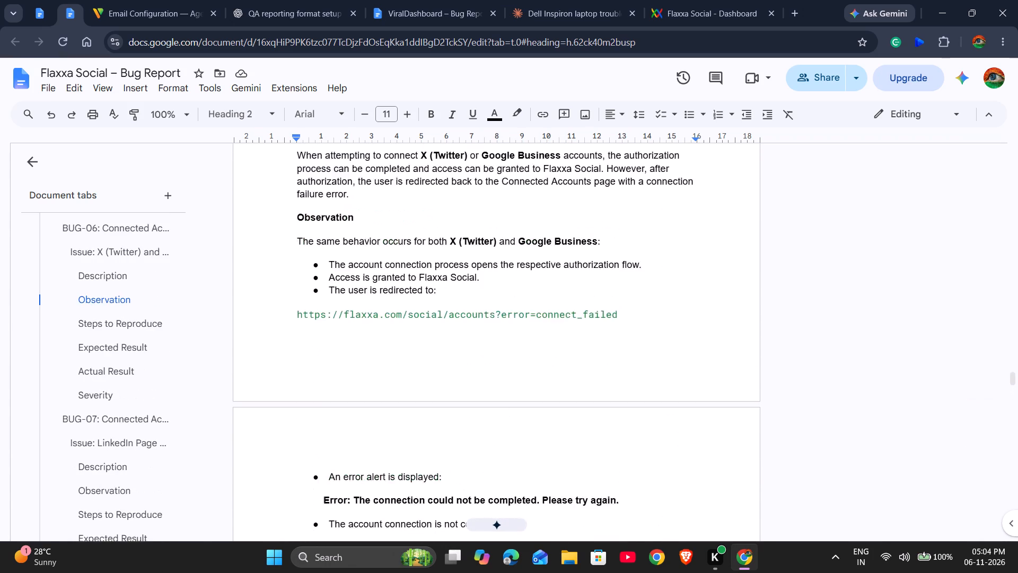
pyautogui.scroll(4, 428, 250)
pyautogui.scroll(-4, 428, 250)
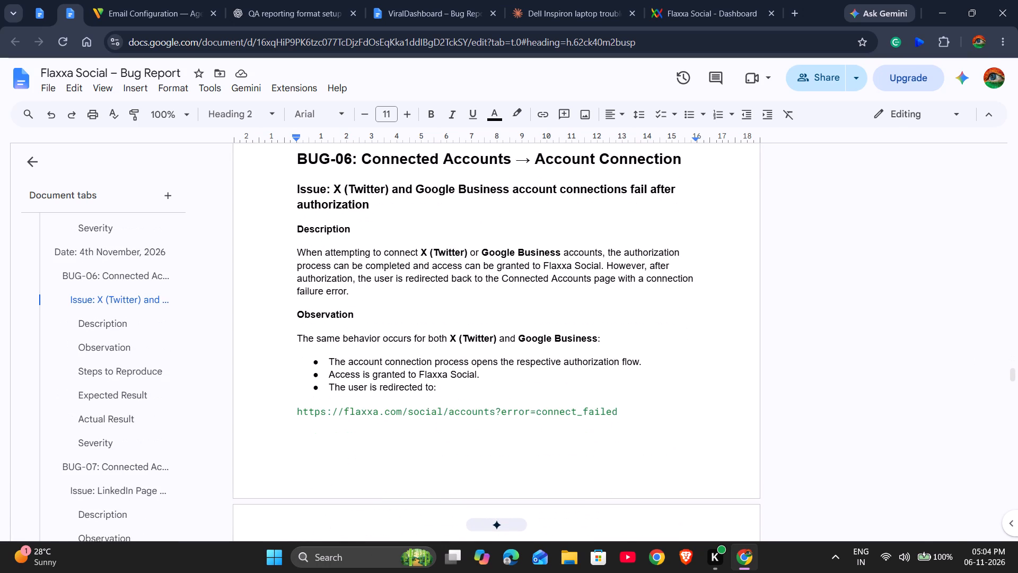
pyautogui.scroll(3, 428, 250)
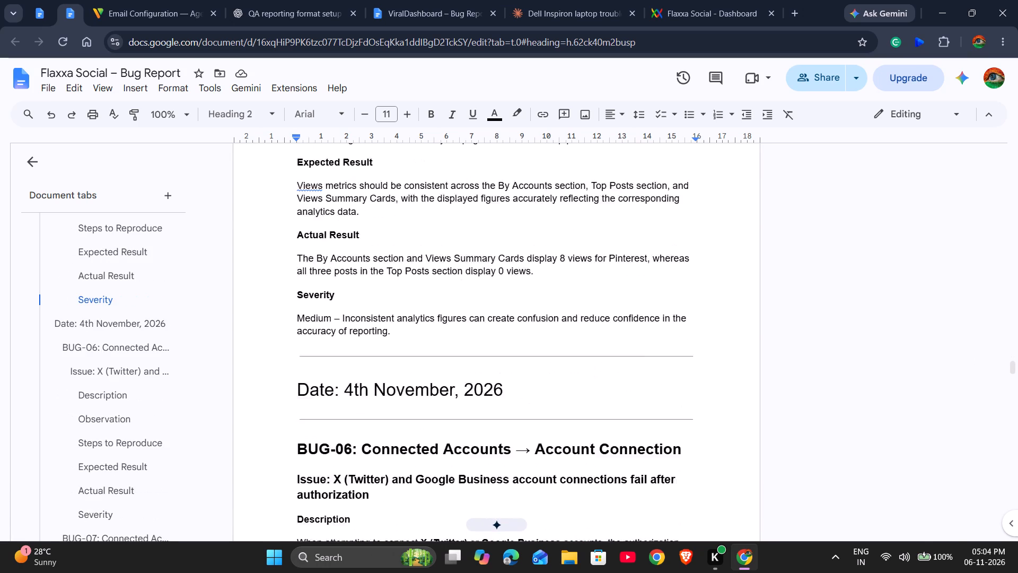
pyautogui.scroll(11, 428, 250)
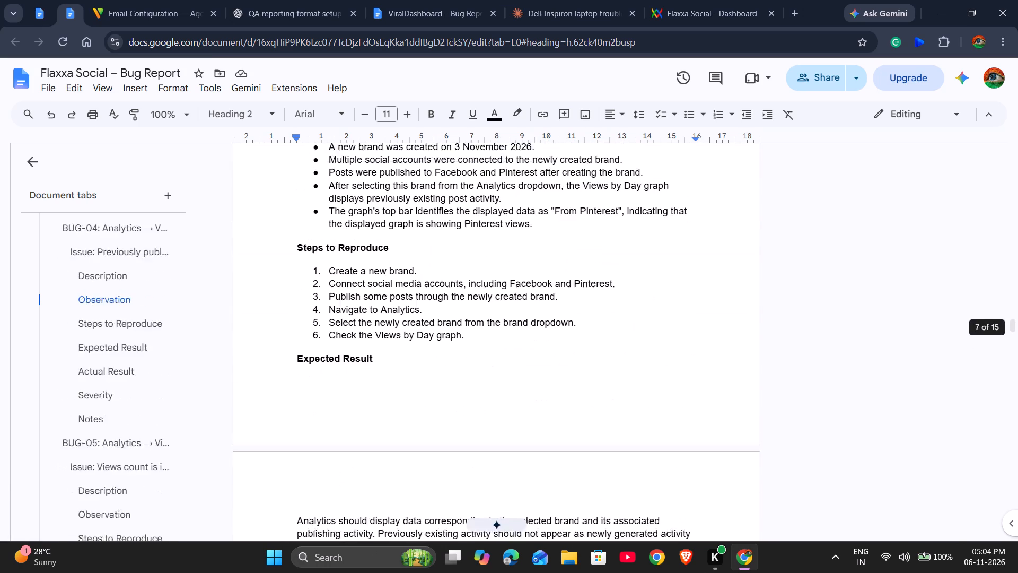
pyautogui.scroll(9, 428, 250)
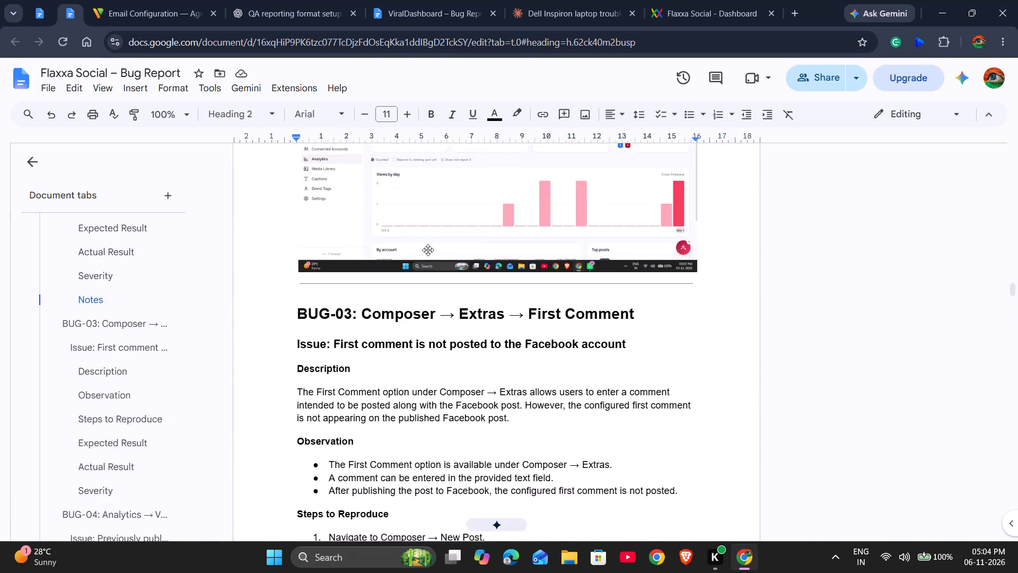
pyautogui.scroll(11, 428, 250)
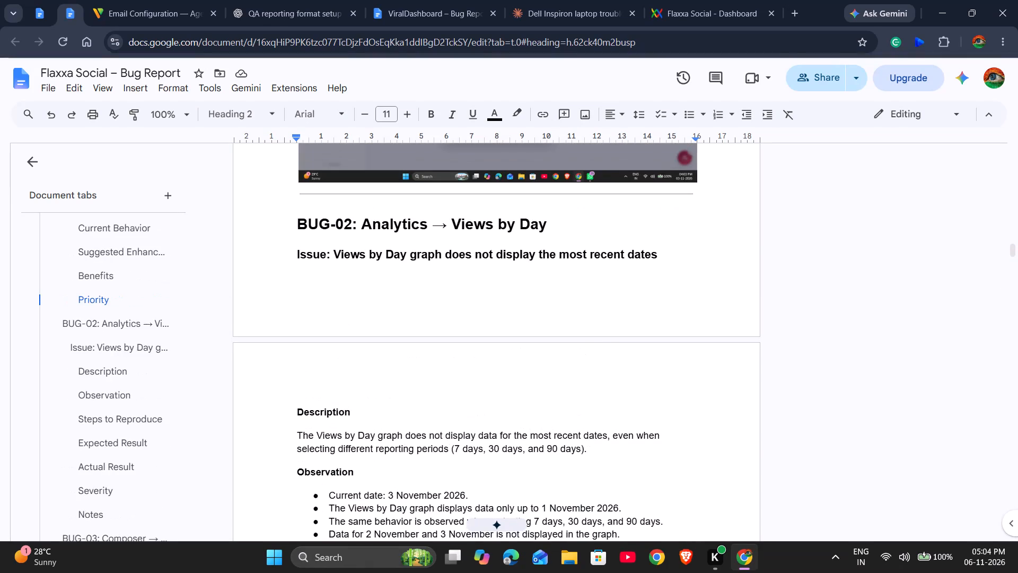
pyautogui.scroll(4, 428, 250)
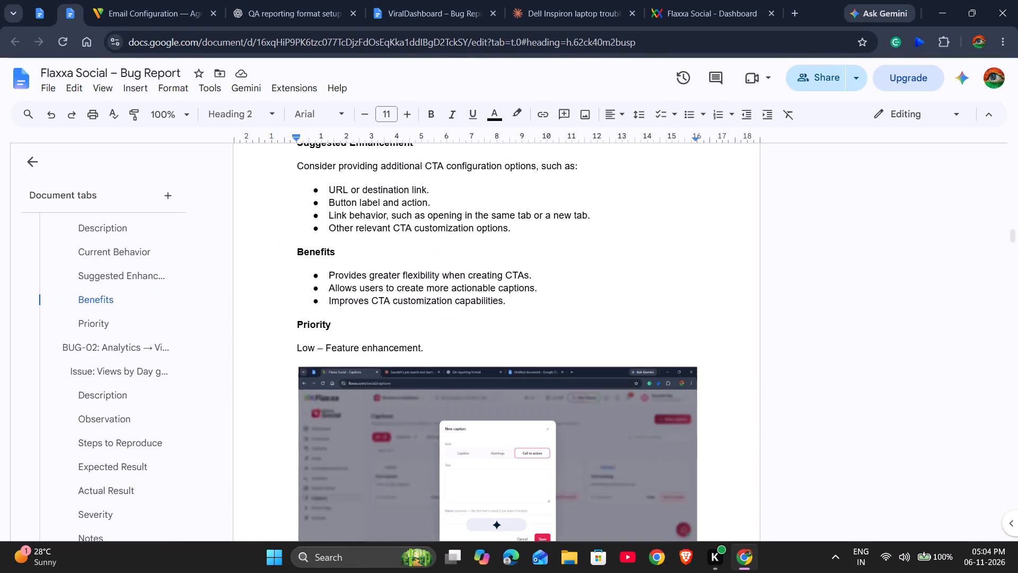
pyautogui.scroll(1, 428, 250)
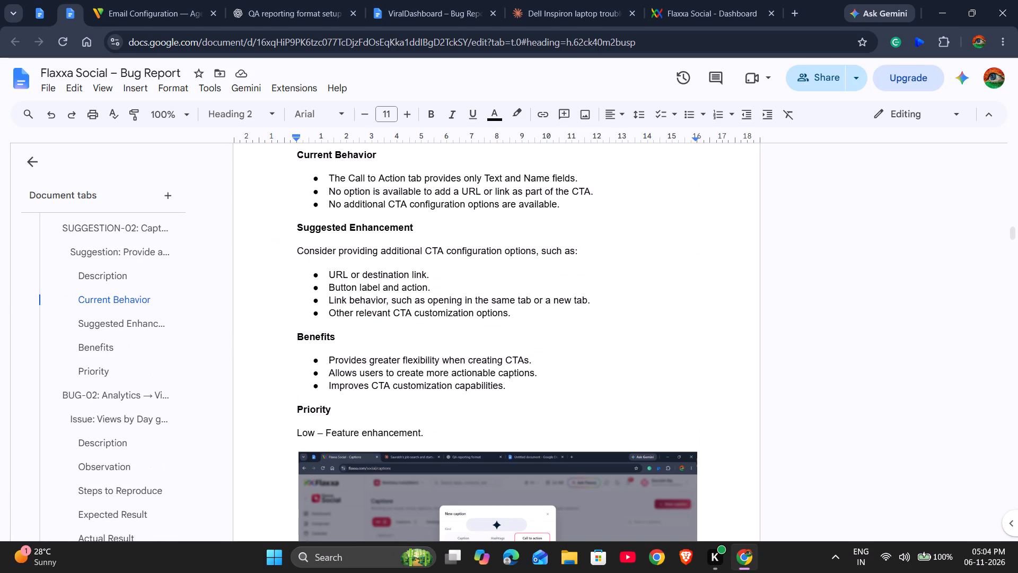
pyautogui.scroll(3, 428, 250)
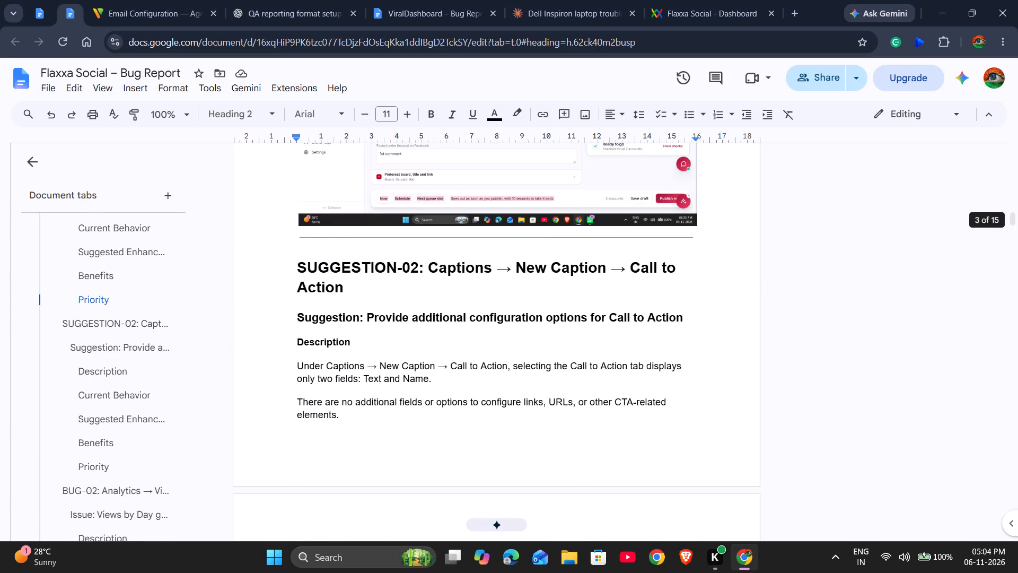
pyautogui.scroll(6, 428, 250)
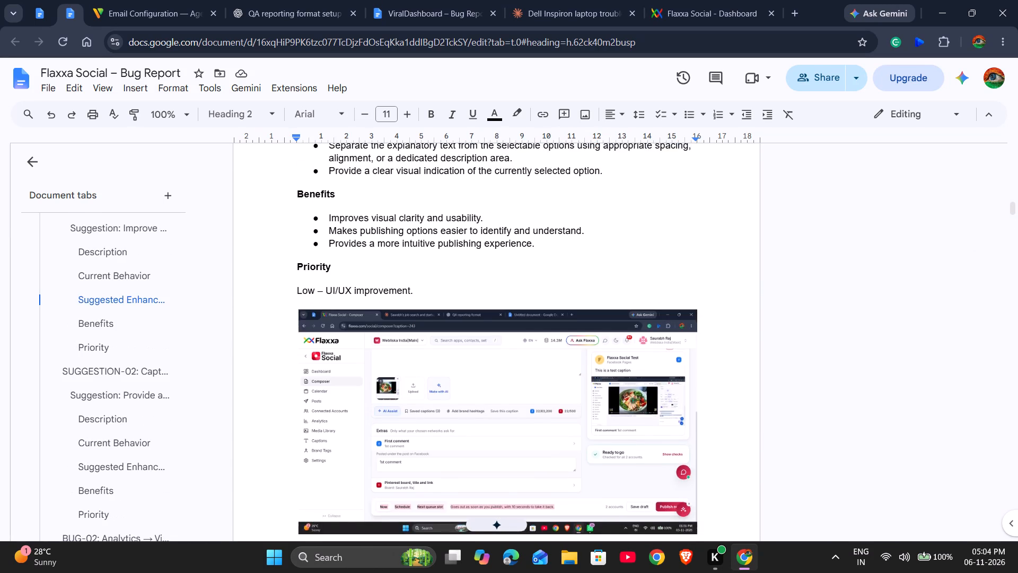
pyautogui.scroll(5, 428, 250)
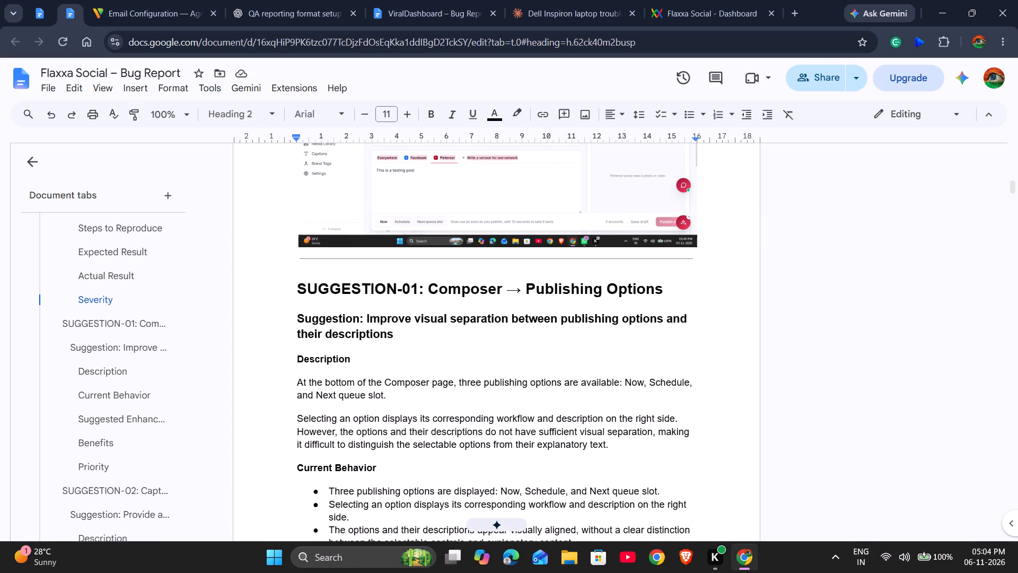
pyautogui.scroll(9, 428, 250)
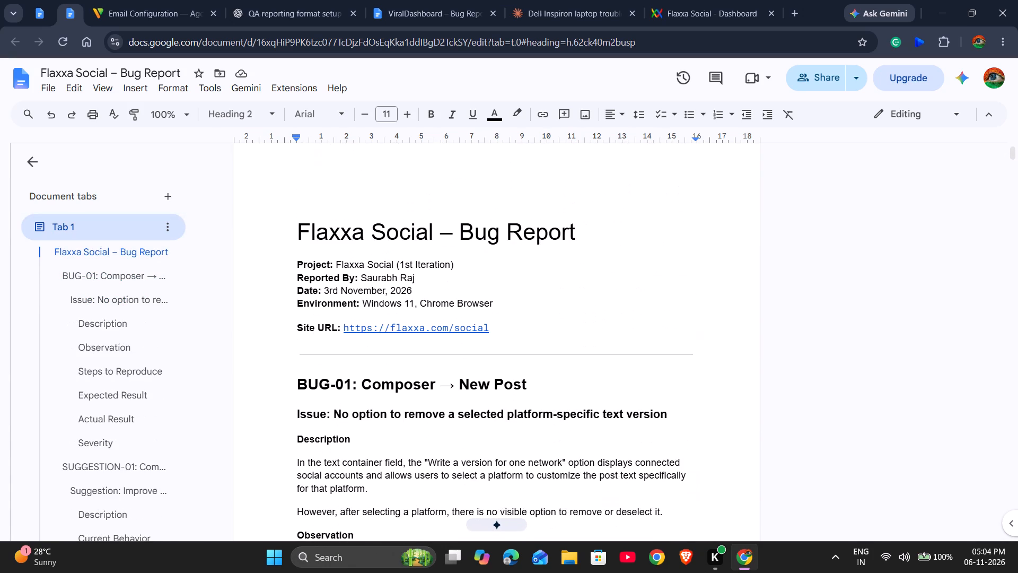
pyautogui.scroll(-5, 428, 250)
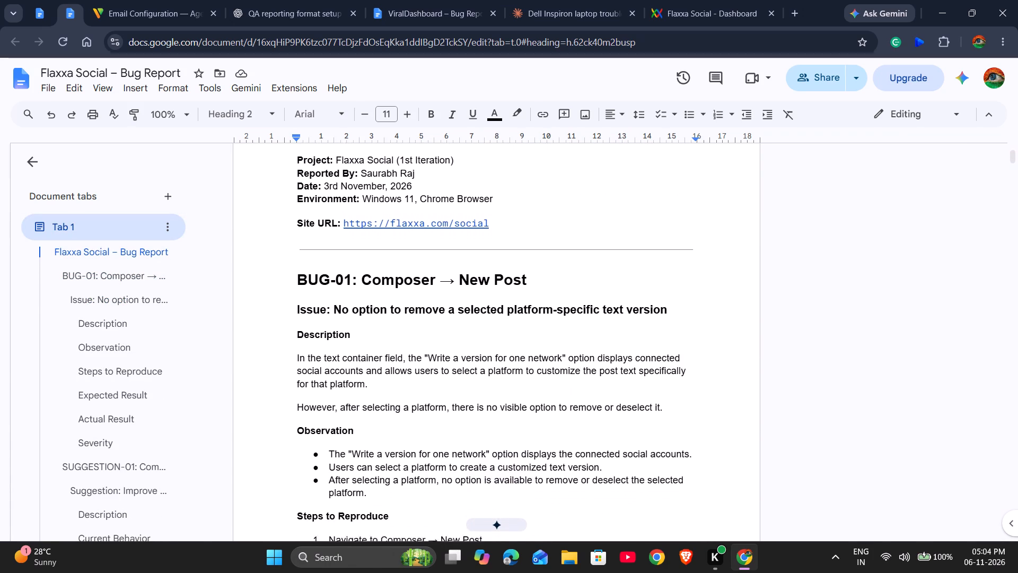
pyautogui.scroll(-1, 428, 250)
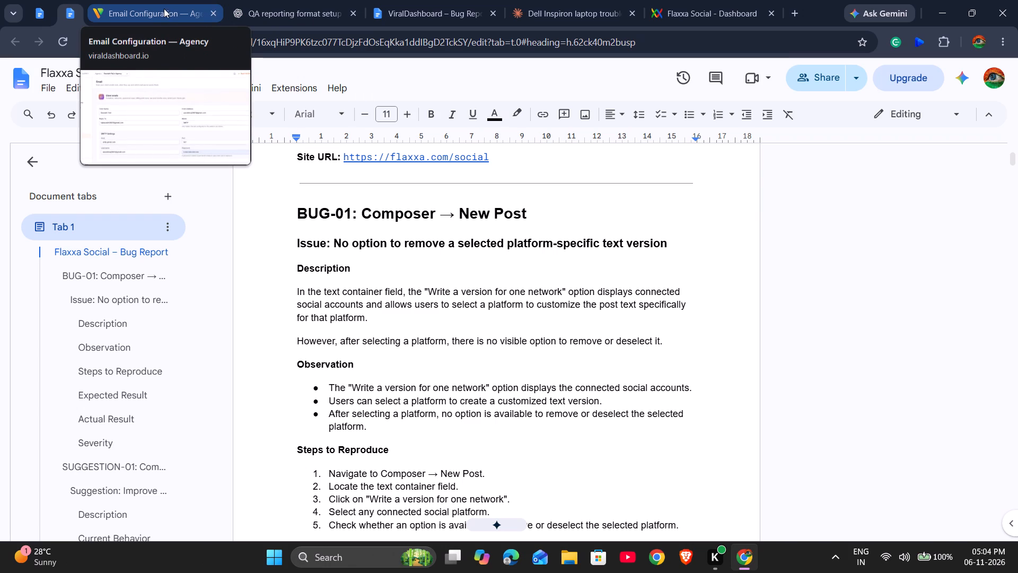
# Move the Flaxxa Social browser tab directly after the two pinned document tabs.
pyautogui.moveTo(687, 8); pyautogui.dragTo(627, 8)
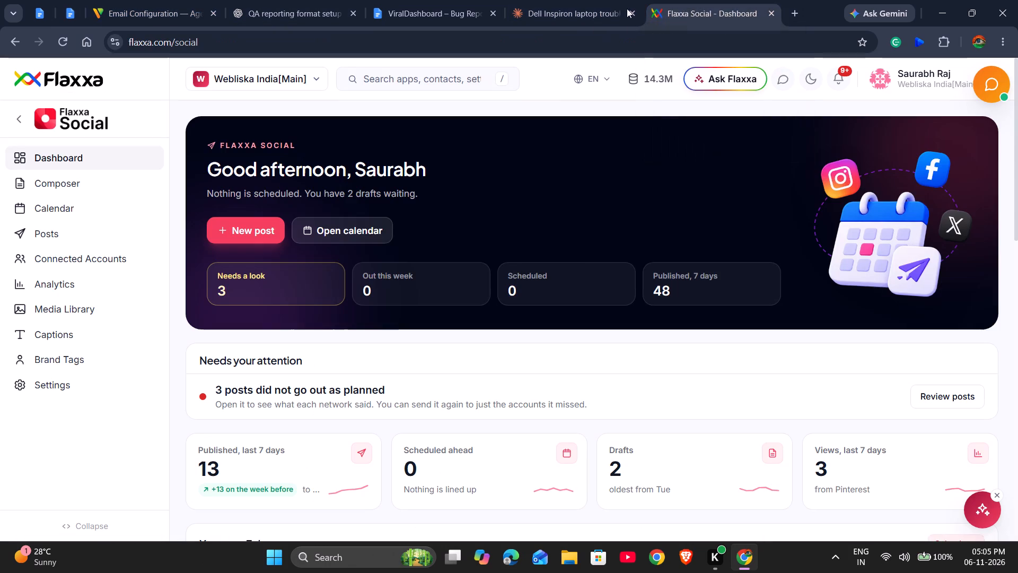
pyautogui.moveTo(627, 8); pyautogui.dragTo(147, 0)
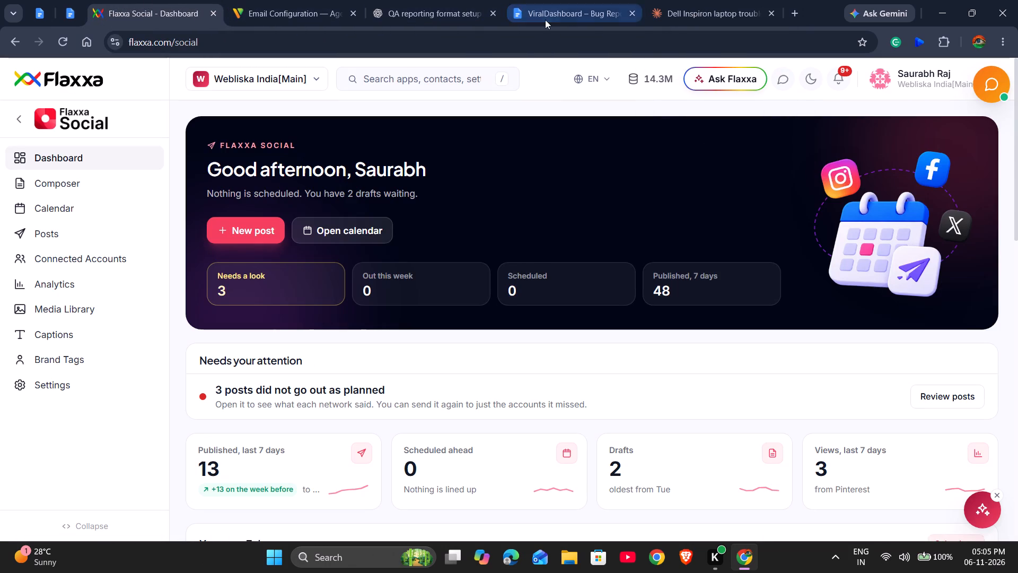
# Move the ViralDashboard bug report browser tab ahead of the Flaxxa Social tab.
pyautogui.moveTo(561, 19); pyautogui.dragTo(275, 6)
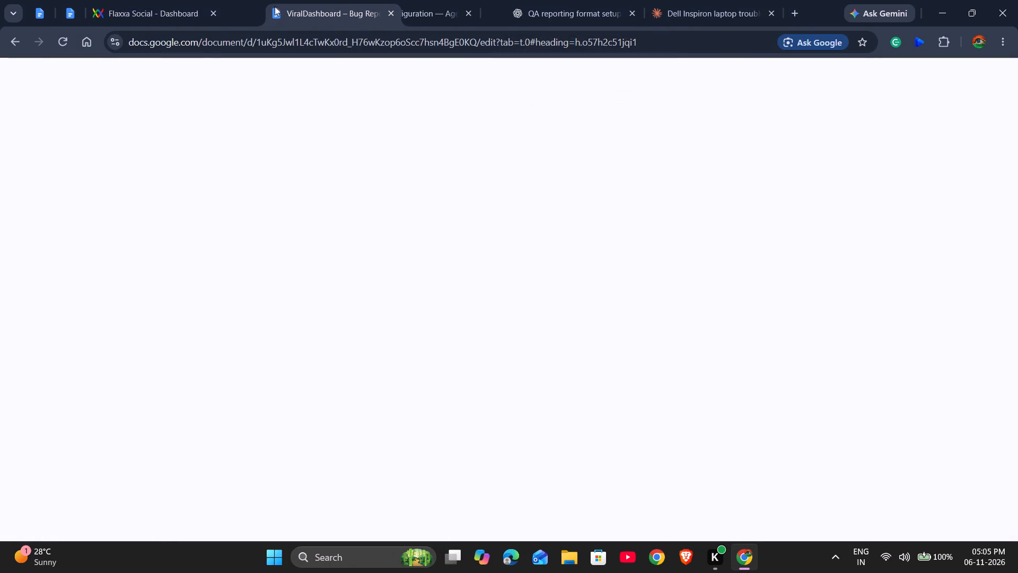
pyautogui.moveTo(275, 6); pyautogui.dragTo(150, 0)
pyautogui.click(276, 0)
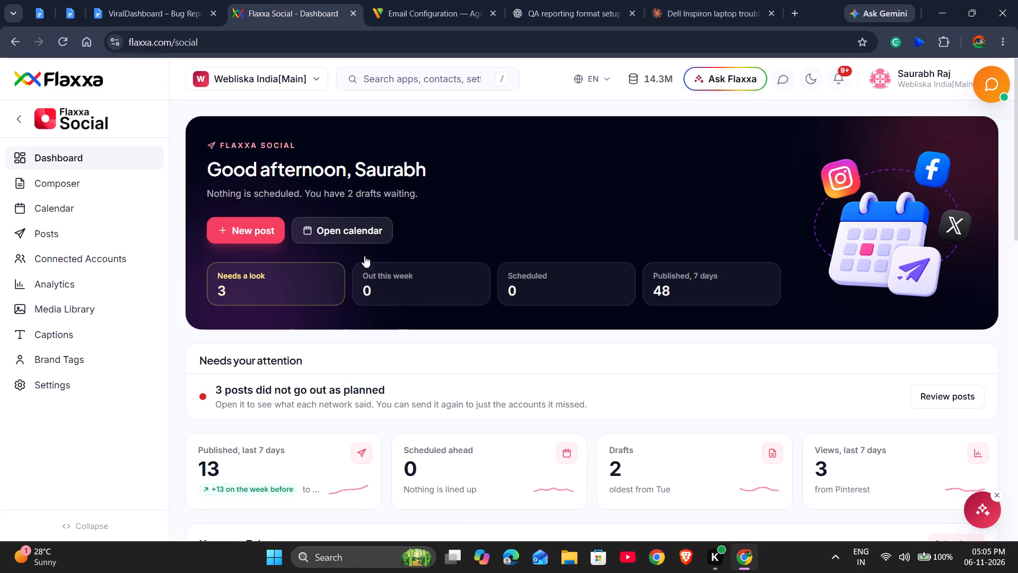
# Reposition the ViralDashboard bug report browser tab between the Flaxxa Social and Email Configuration tabs.
pyautogui.click(152, 7)
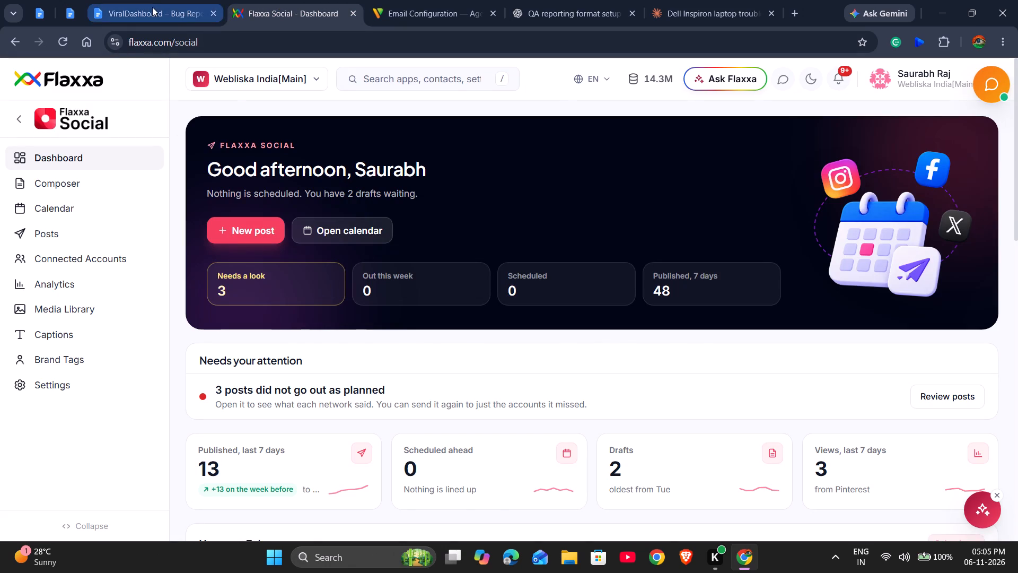
pyautogui.scroll(2, 373, 333)
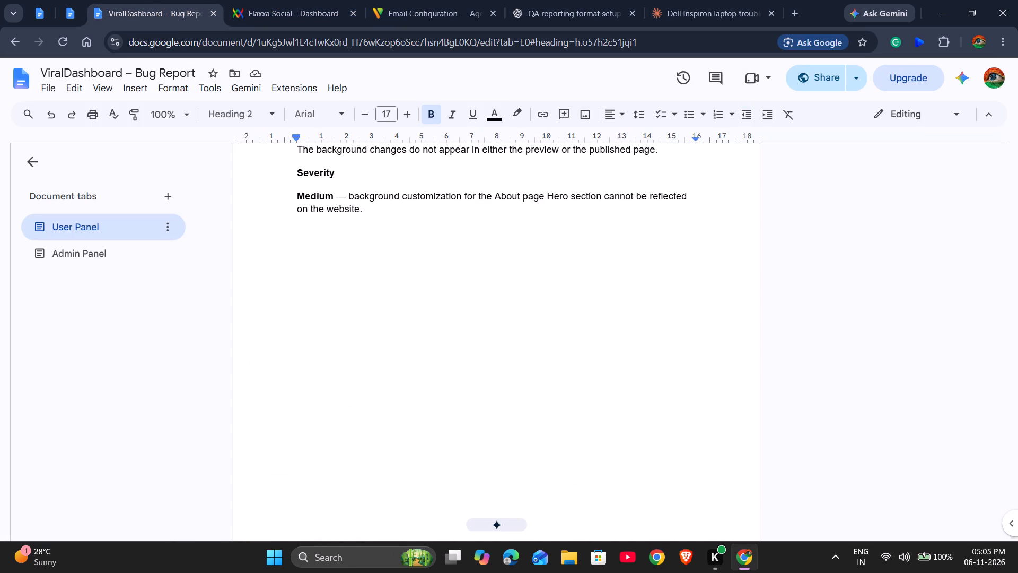
pyautogui.scroll(1, 373, 333)
pyautogui.moveTo(140, 10); pyautogui.dragTo(347, 13)
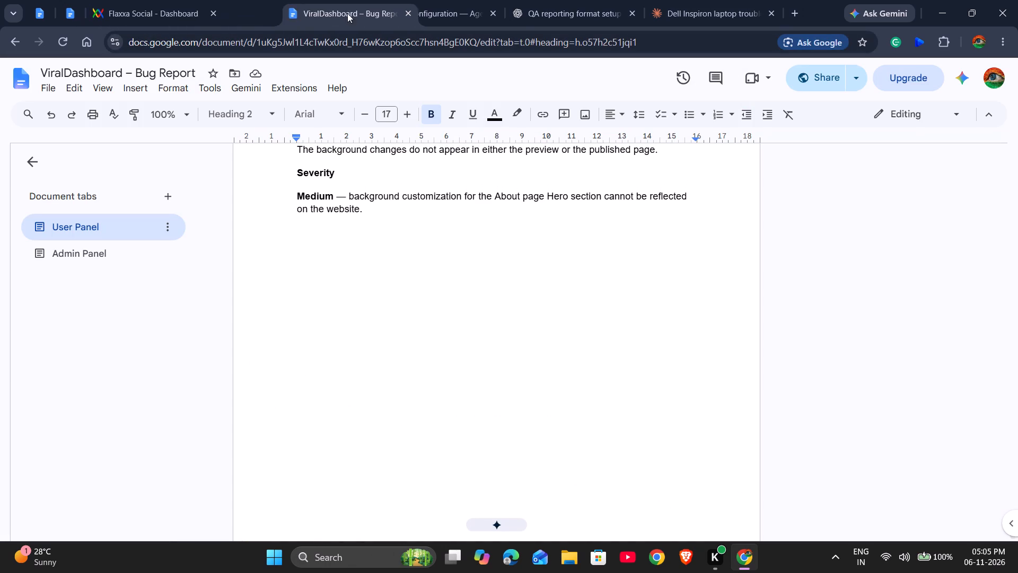
pyautogui.moveTo(347, 13); pyautogui.dragTo(343, 3)
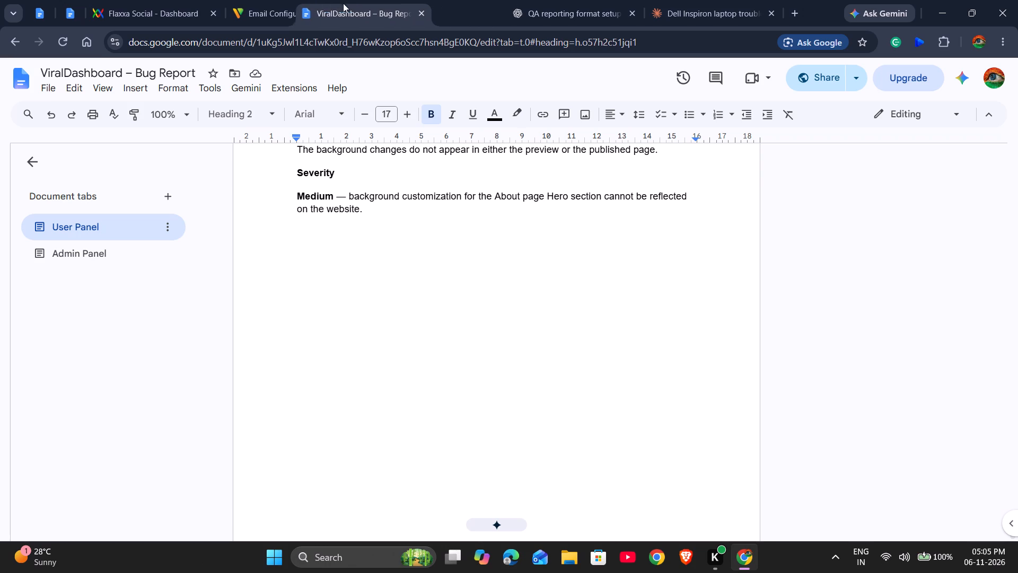
pyautogui.moveTo(343, 3); pyautogui.dragTo(308, 7)
# Return to Flaxxa Social and open the Composer.
pyautogui.click(178, 0)
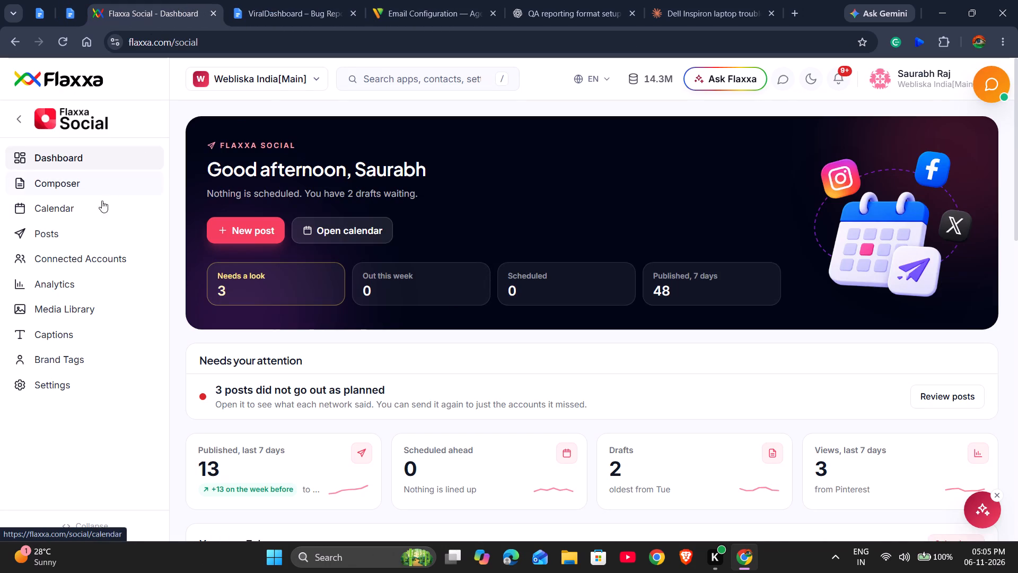
pyautogui.click(73, 187)
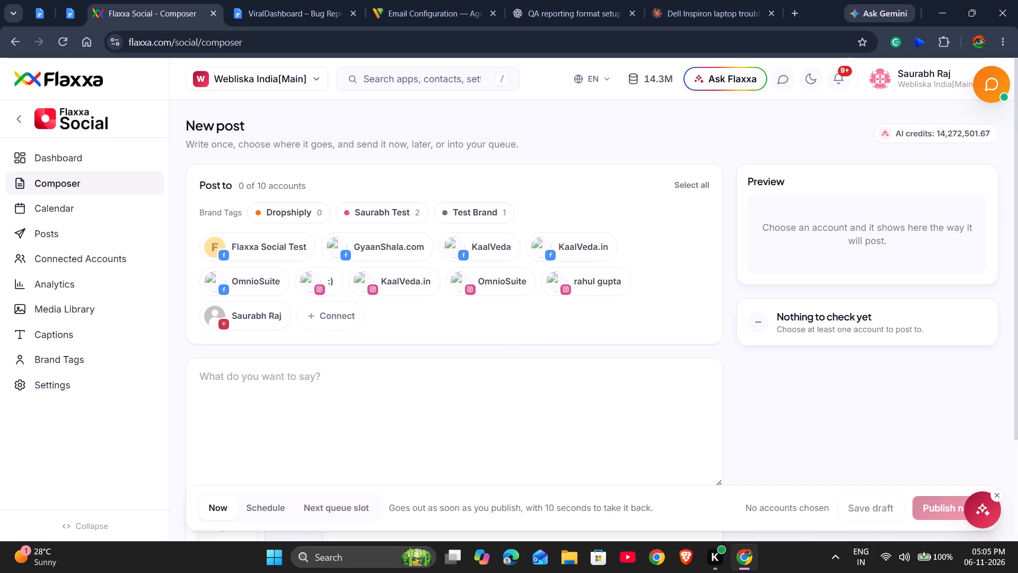
# Choose the accounts grouped under the Saurabh Test brand tag as the new post's destinations.
pyautogui.click(392, 215)
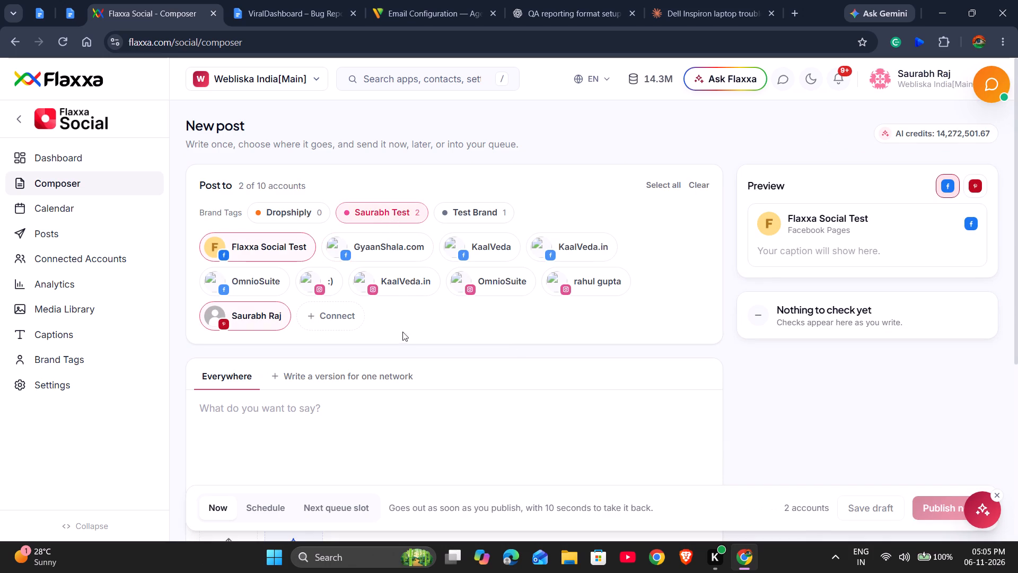
# Add separate Facebook and Pinterest text versions to the new post, switching between the Everywhere and Facebook versions in between.
pyautogui.click(348, 375)
pyautogui.click(371, 408)
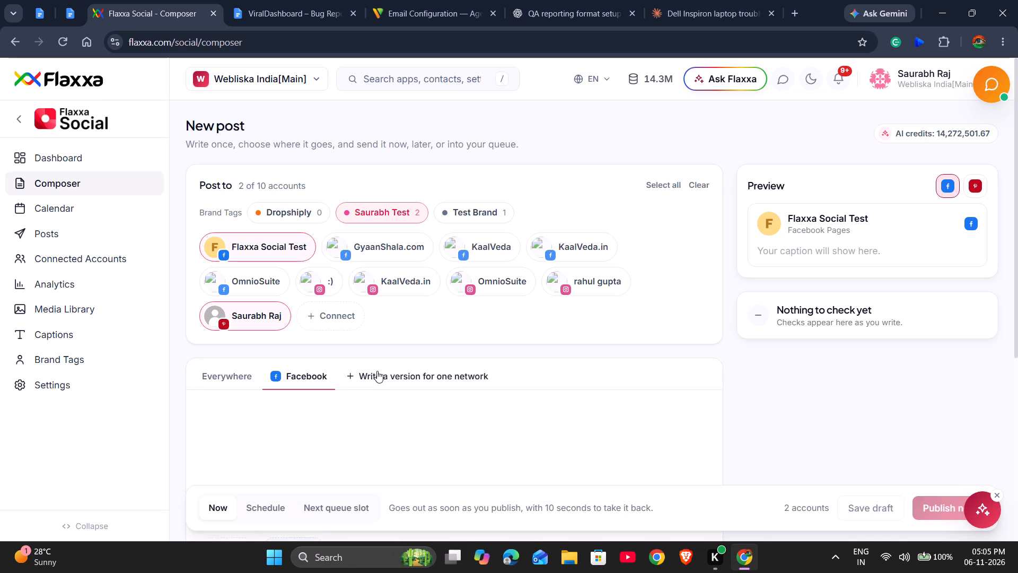
pyautogui.click(289, 371)
pyautogui.click(217, 374)
pyautogui.click(306, 374)
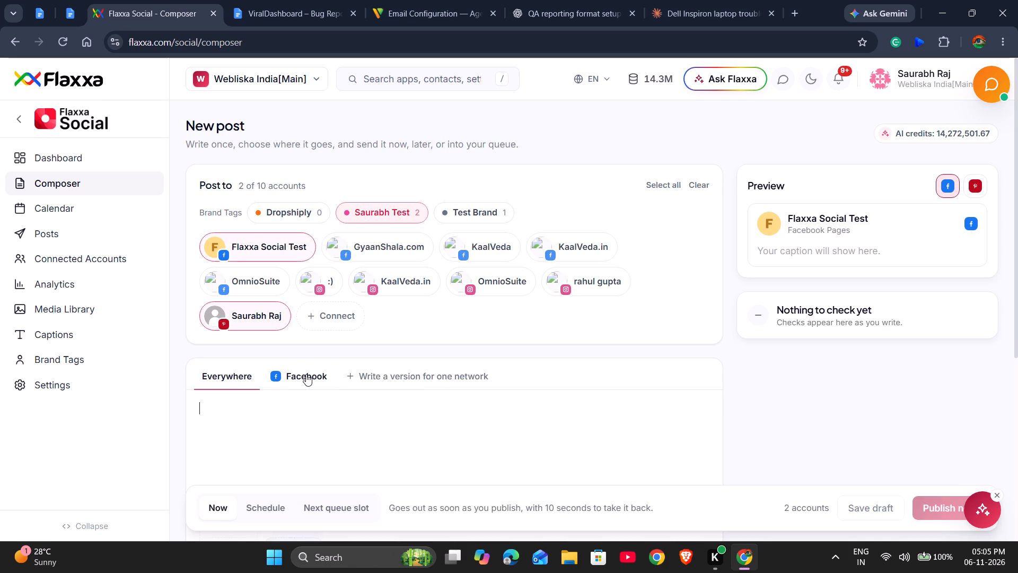
pyautogui.click(398, 371)
pyautogui.click(380, 411)
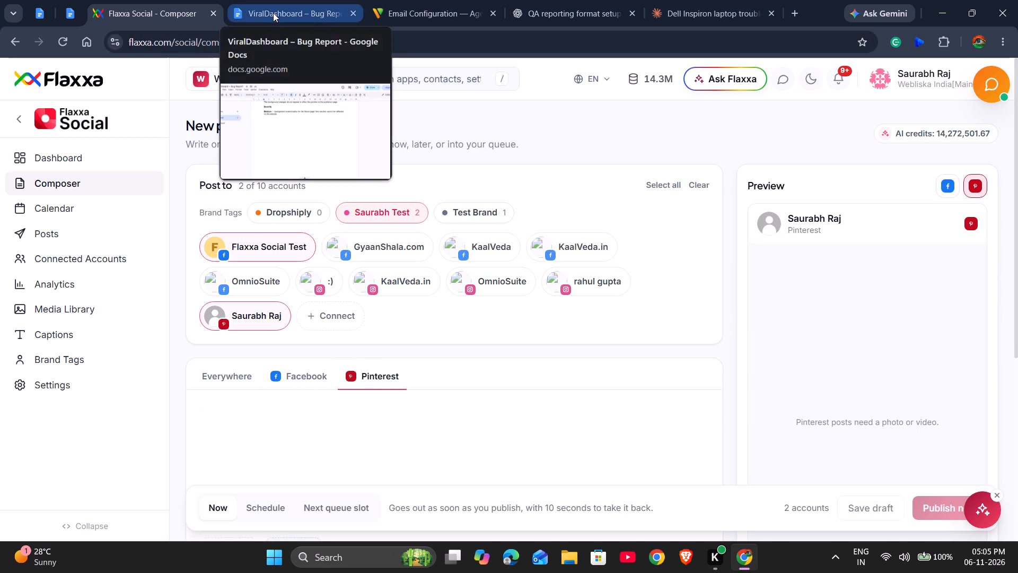
# Switch to the Flaxxa Social bug report document and review the BUG-01 Composer issue and the SUGGESTION-01 publishing options entry.
pyautogui.click(65, 5)
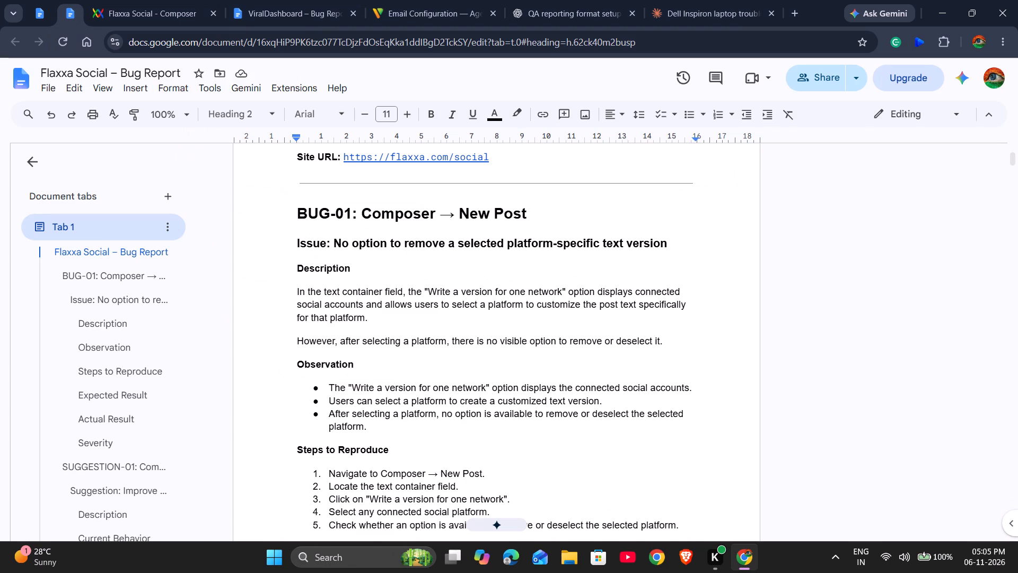
pyautogui.scroll(-4, 386, 280)
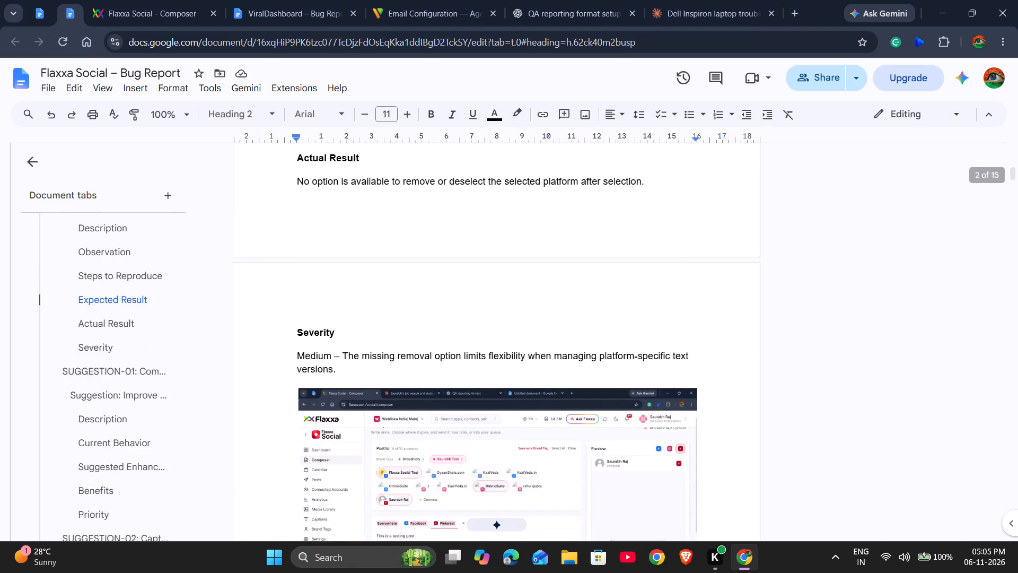
pyautogui.scroll(-8, 386, 280)
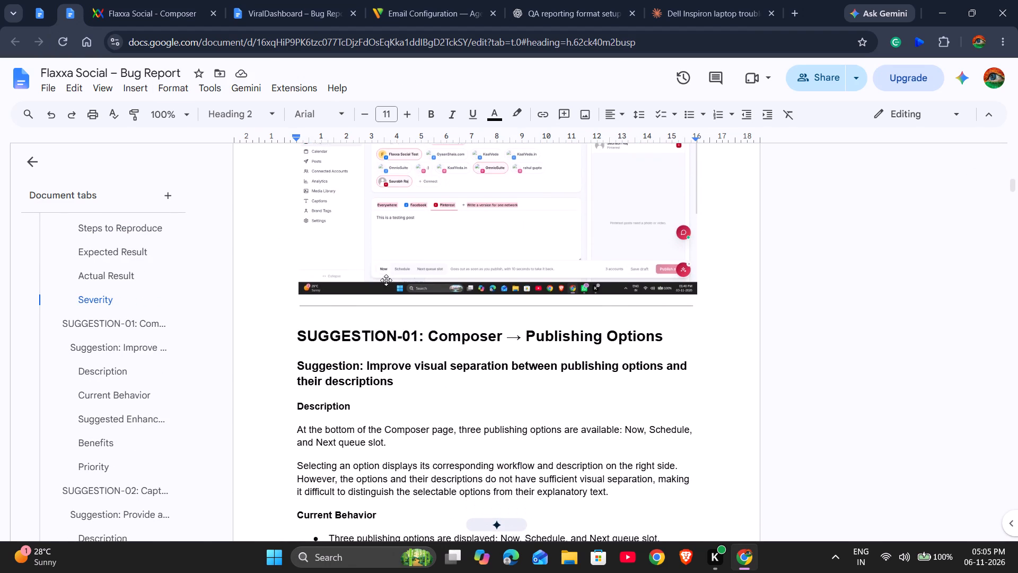
pyautogui.scroll(-2, 386, 280)
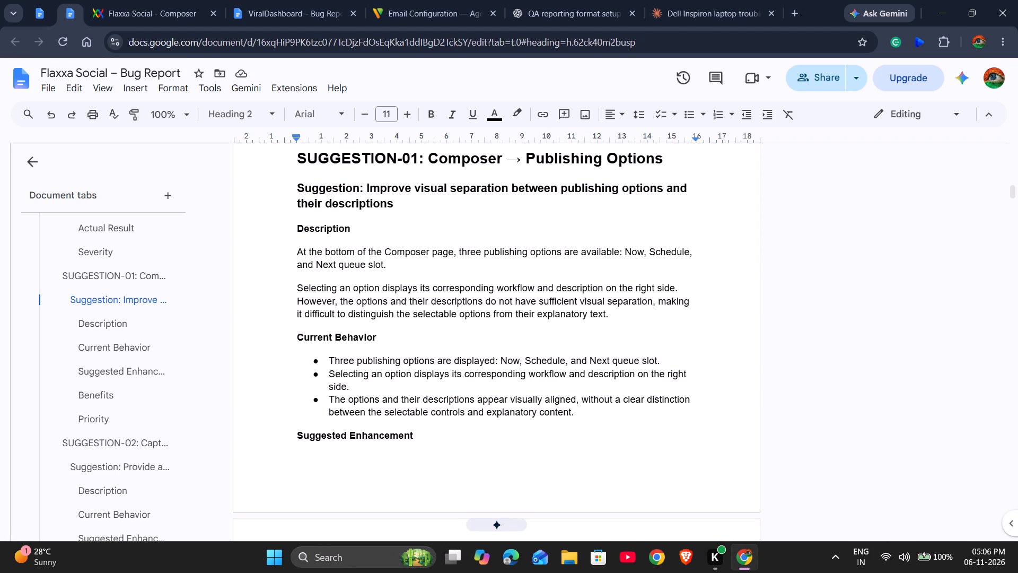
# Check the new post's publishing options by switching between Schedule, Next queue slot and Now, ending on Next queue slot.
pyautogui.click(148, 6)
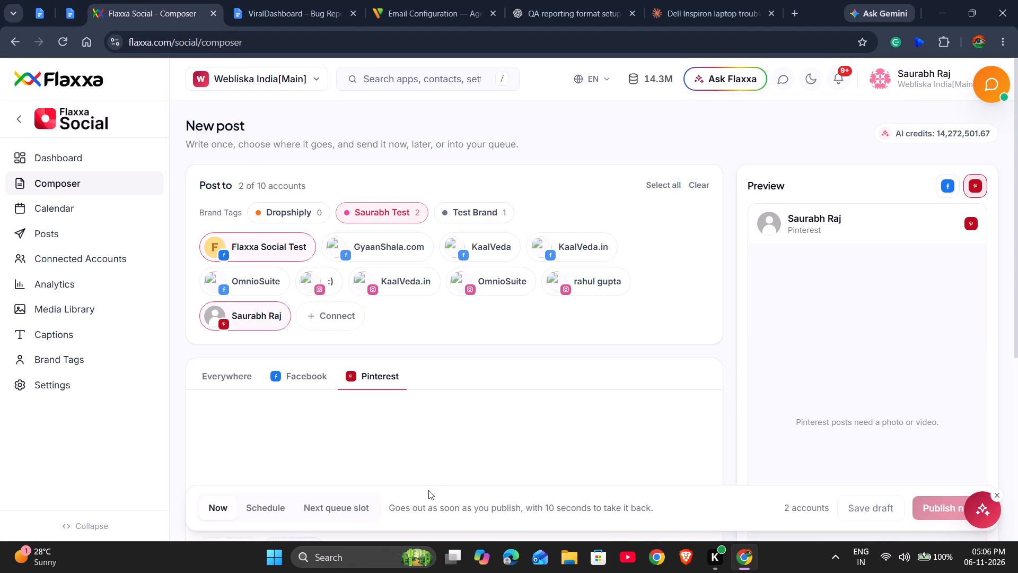
pyautogui.scroll(-1, 428, 490)
pyautogui.click(252, 501)
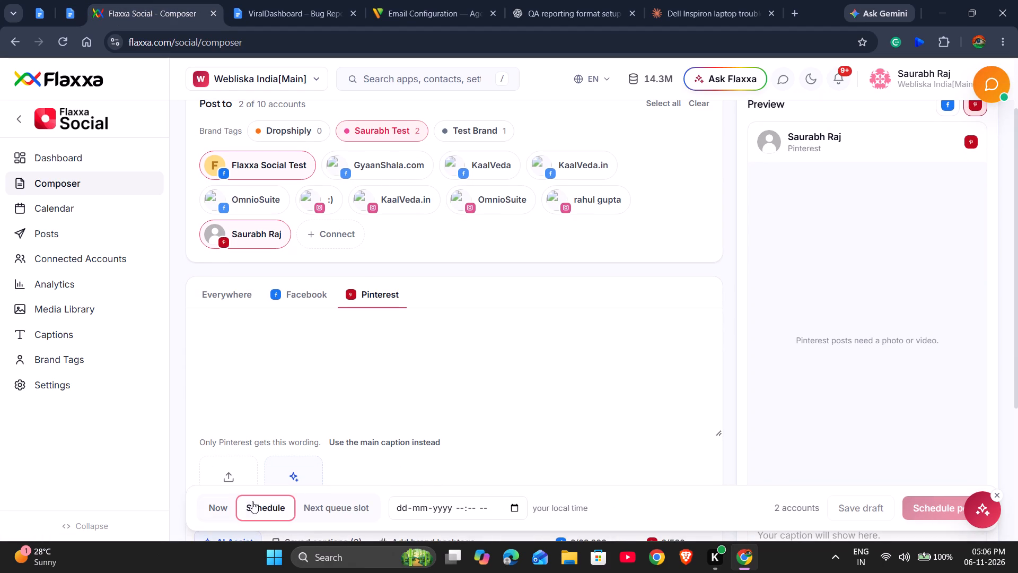
pyautogui.click(322, 510)
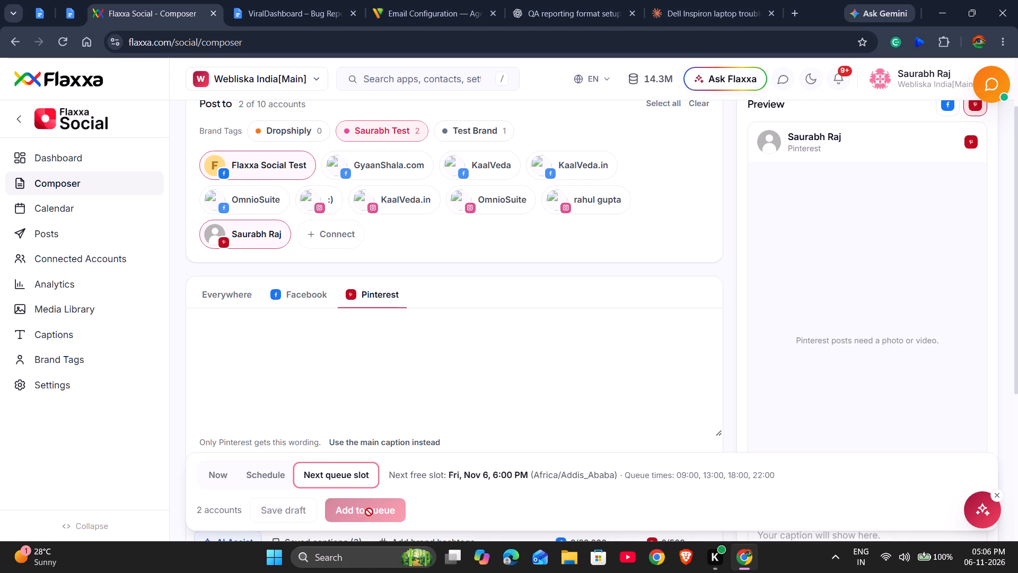
pyautogui.click(270, 471)
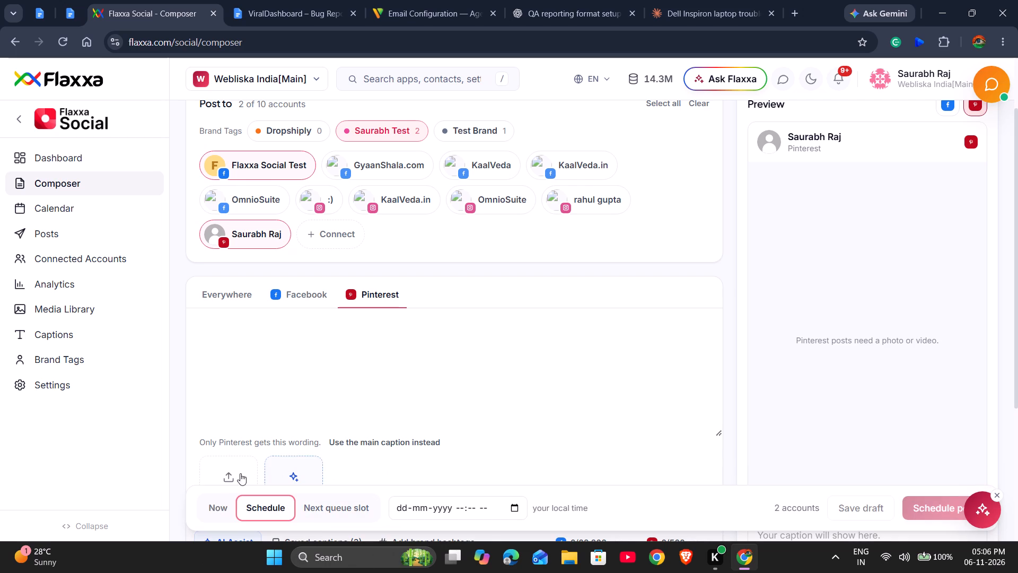
pyautogui.click(217, 502)
pyautogui.click(337, 508)
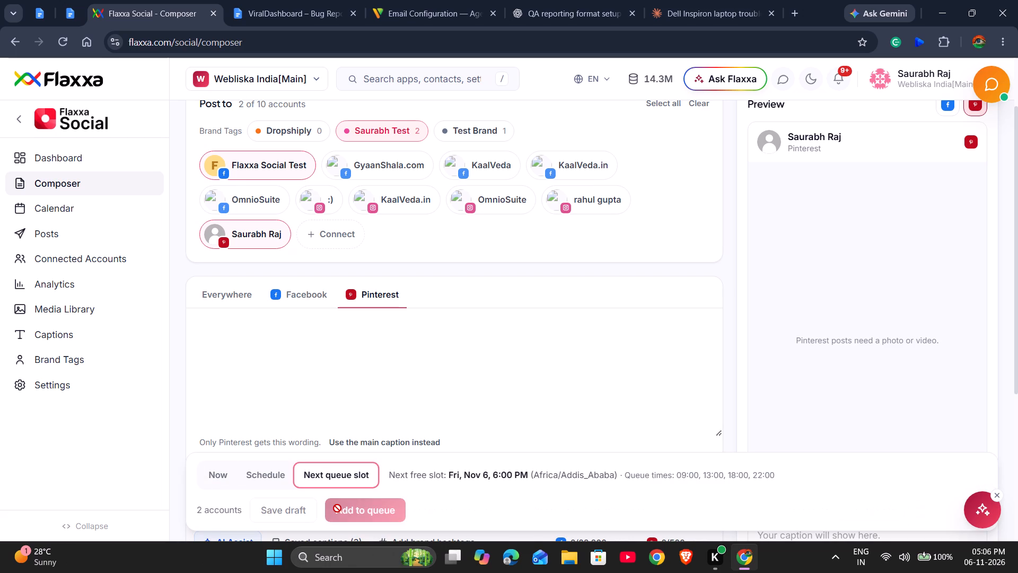
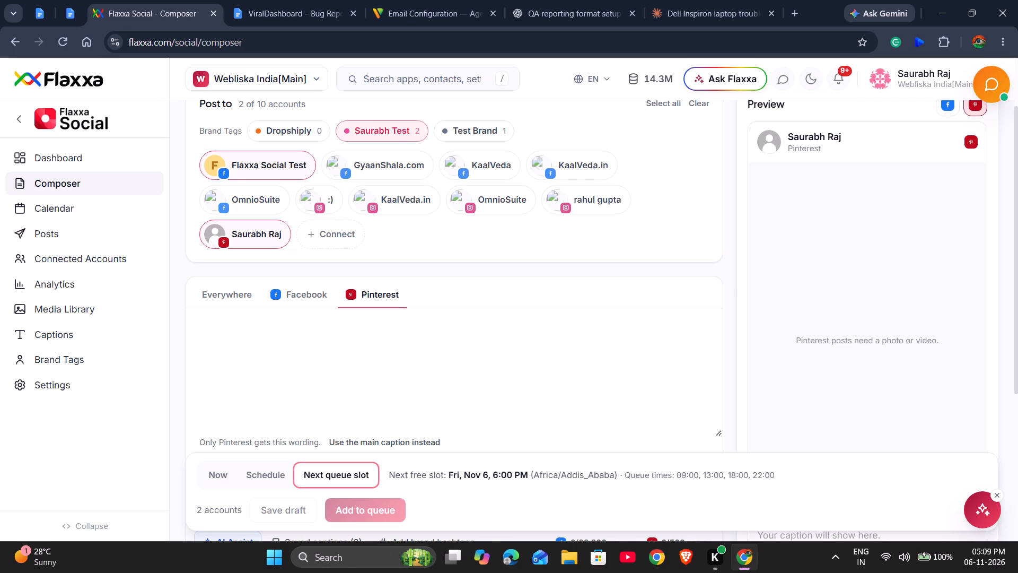
# Go back to the Flaxxa Social bug report and read on from SUGGESTION-01 to SUGGESTION-02 about the caption Call to Action.
pyautogui.scroll(1, 457, 322)
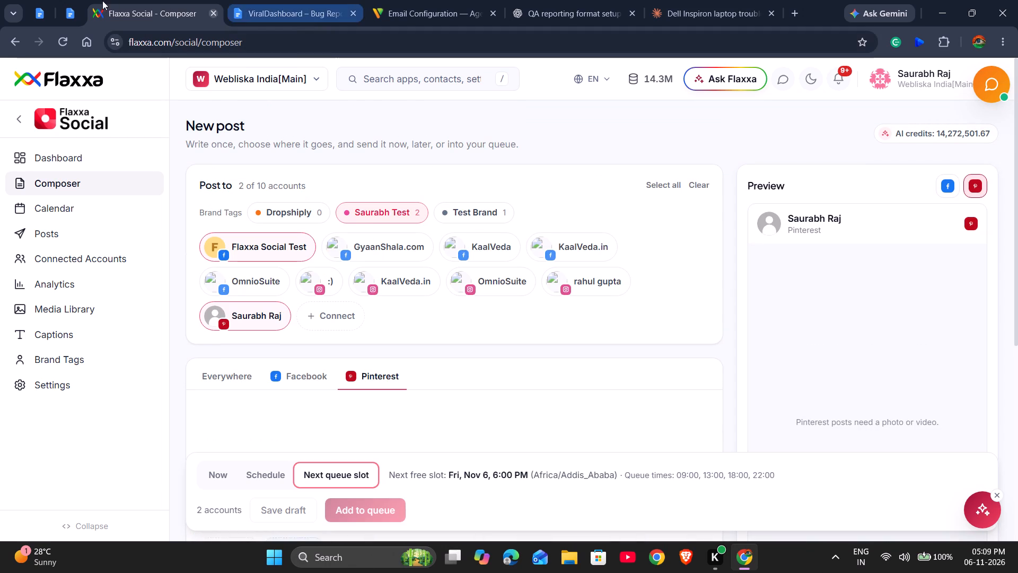
pyautogui.click(71, 6)
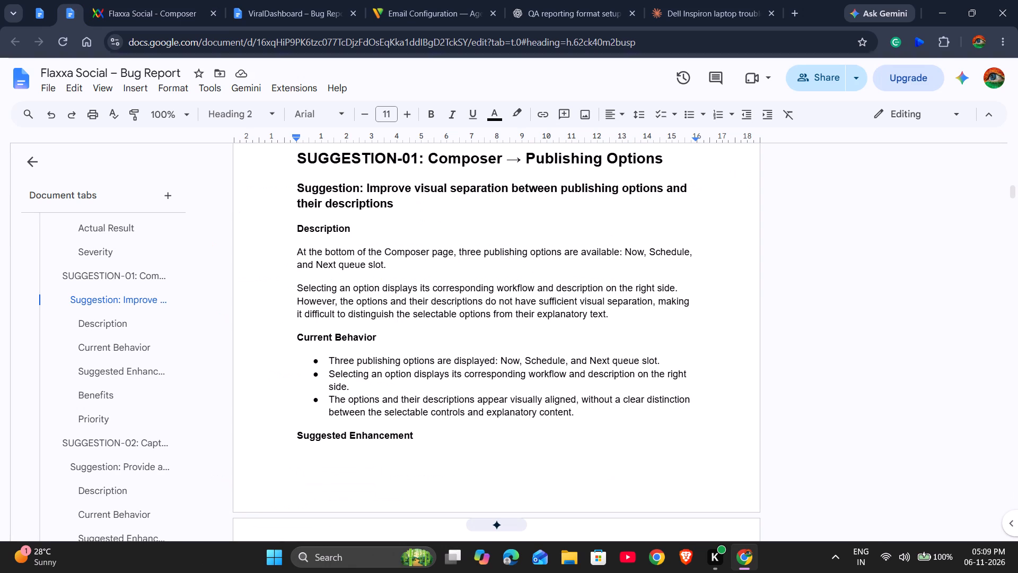
pyautogui.scroll(-10, 438, 283)
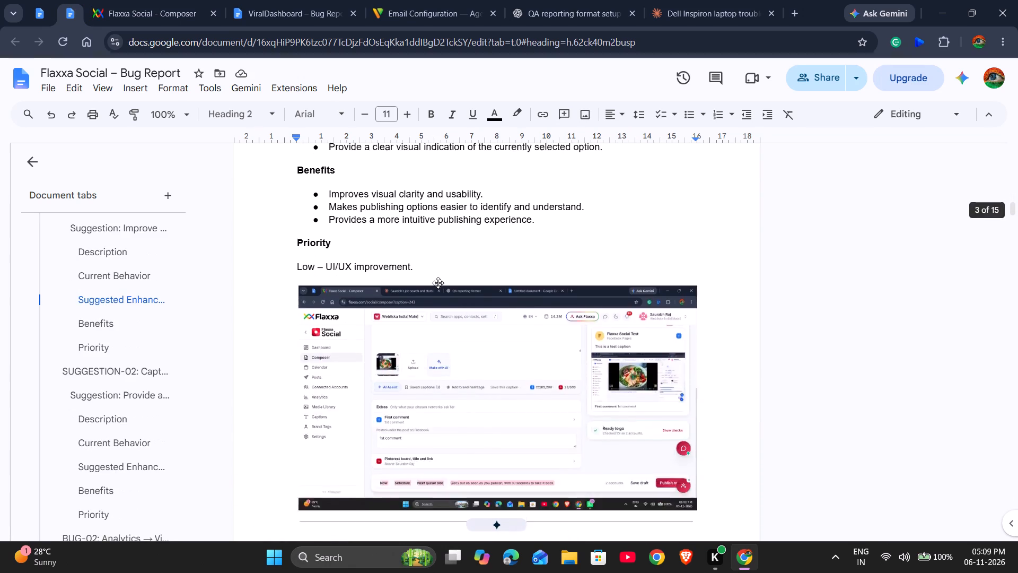
pyautogui.scroll(-2, 438, 283)
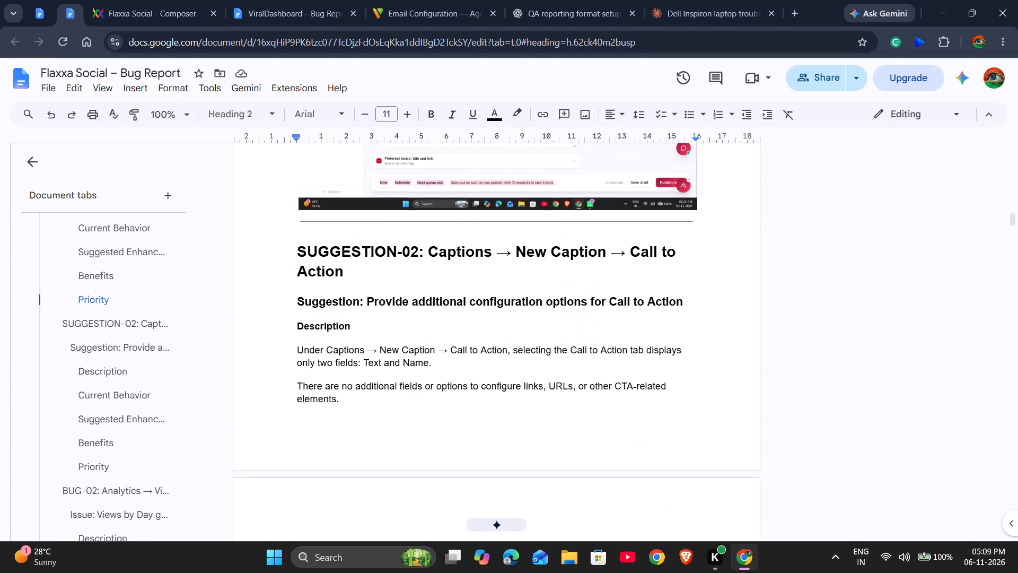
pyautogui.scroll(-2, 438, 283)
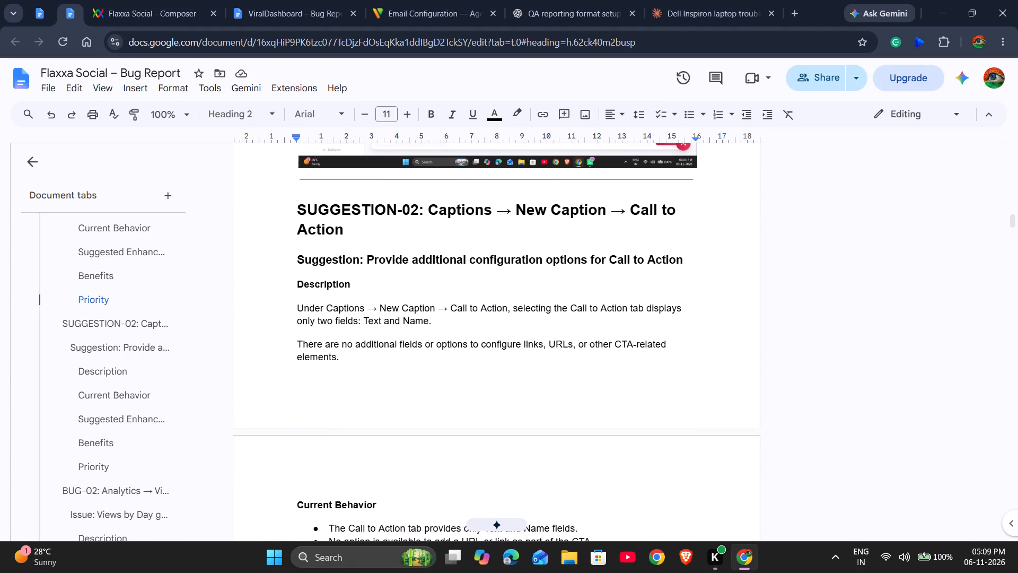
pyautogui.scroll(-1, 438, 283)
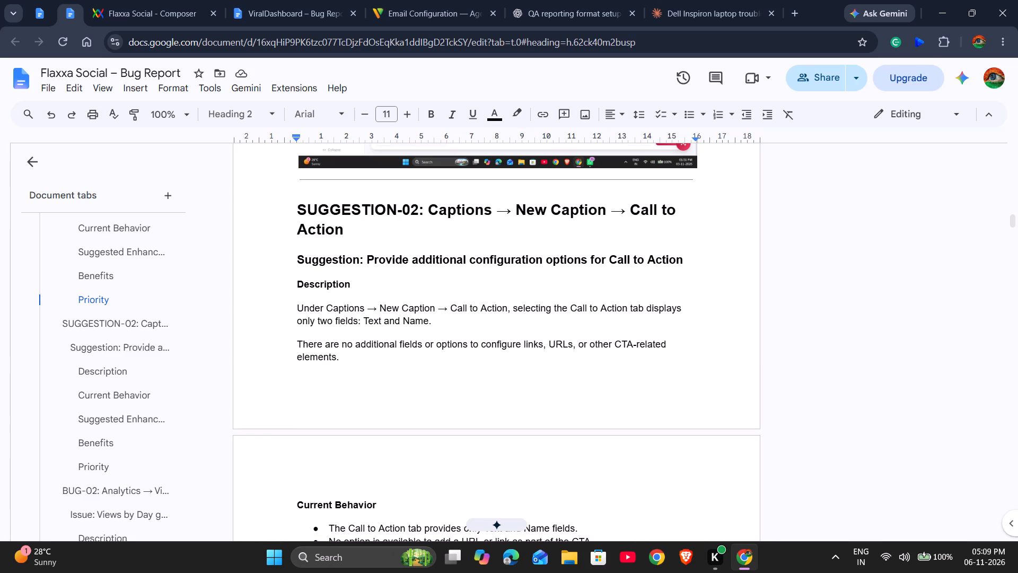
# Return to the Flaxxa Social Composer and open the new post's saved captions to examine the entries.
pyautogui.click(167, 0)
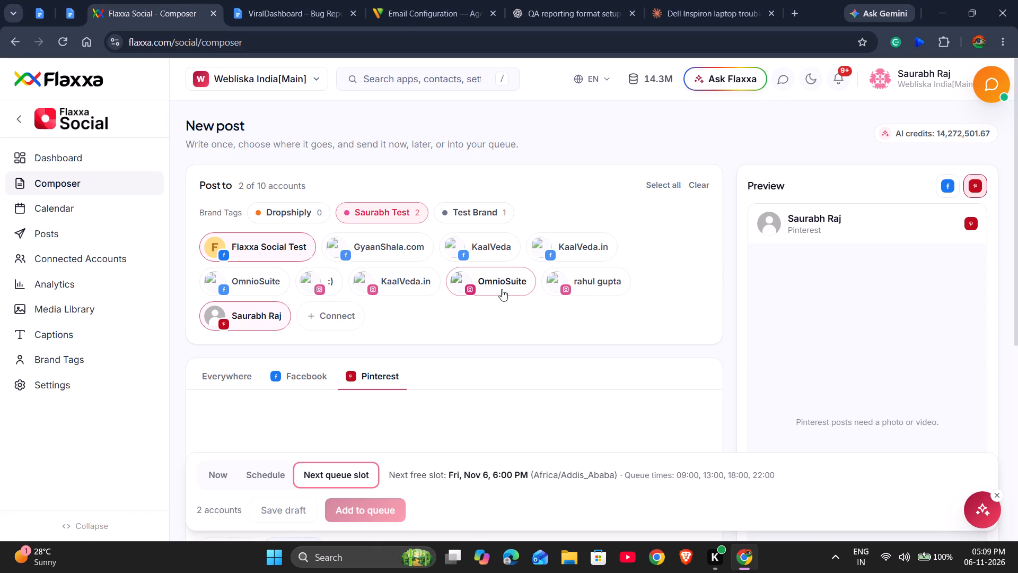
pyautogui.scroll(-4, 502, 289)
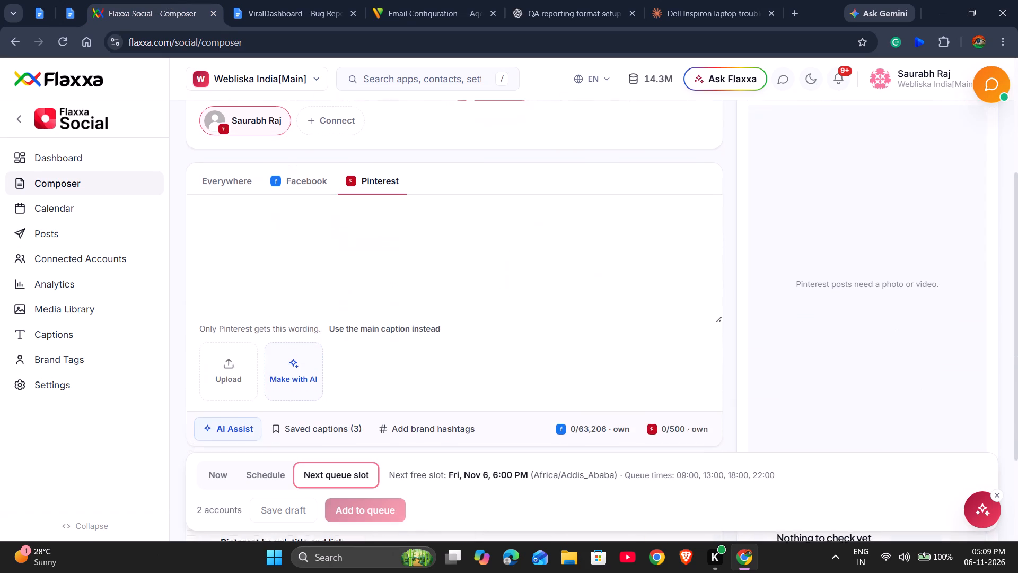
pyautogui.scroll(-3, 502, 289)
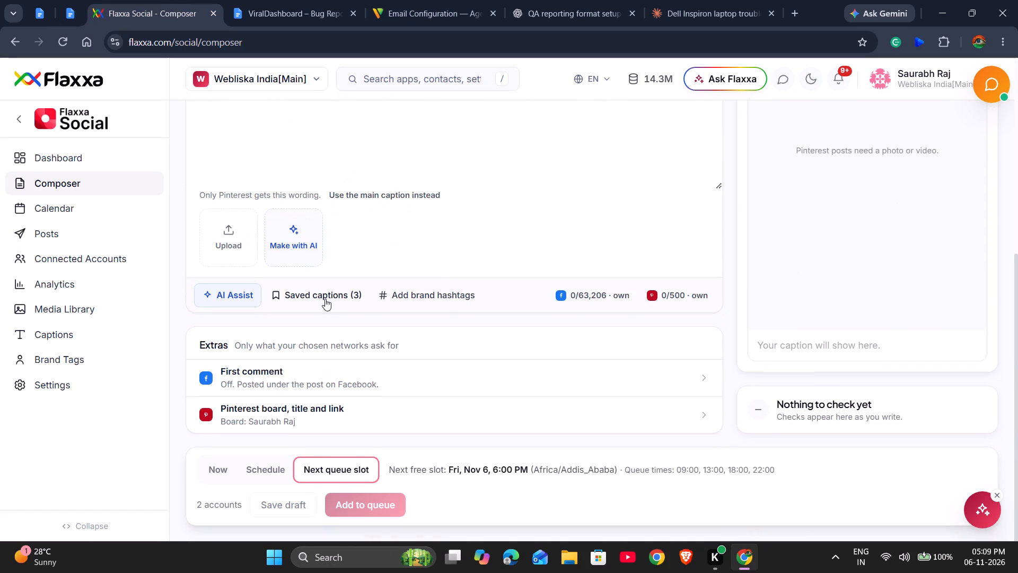
pyautogui.click(327, 297)
pyautogui.scroll(-1, 357, 367)
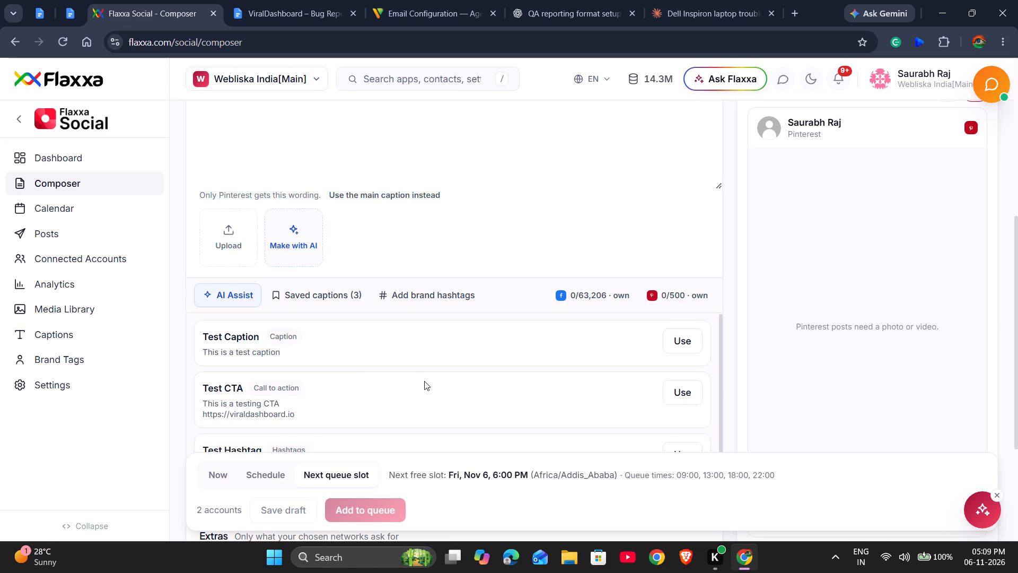
pyautogui.click(425, 381)
# On the Captions page, start a new caption of kind Call to action, inspect its fields, and close it without saving.
pyautogui.click(76, 335)
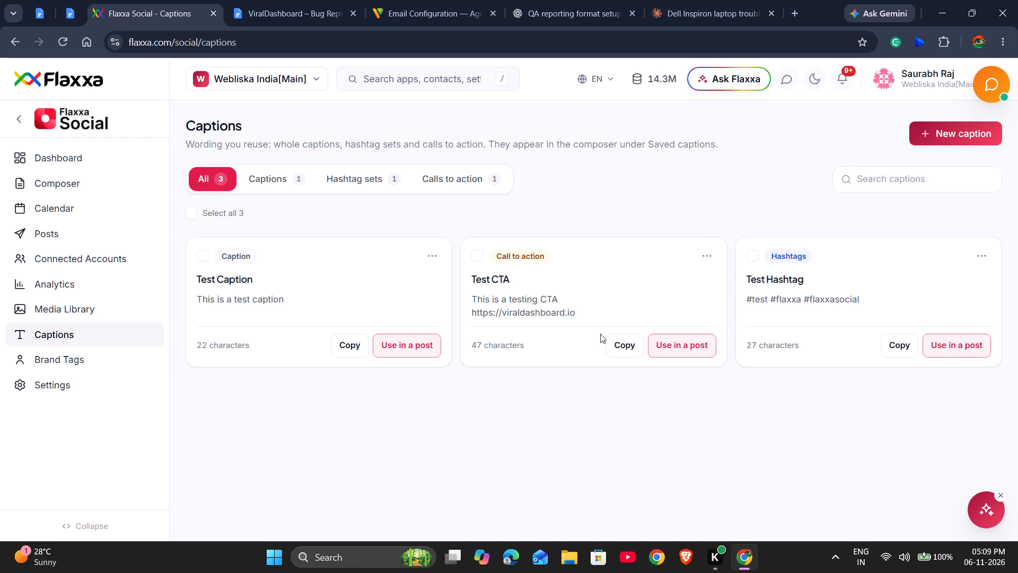
pyautogui.click(963, 133)
pyautogui.click(587, 218)
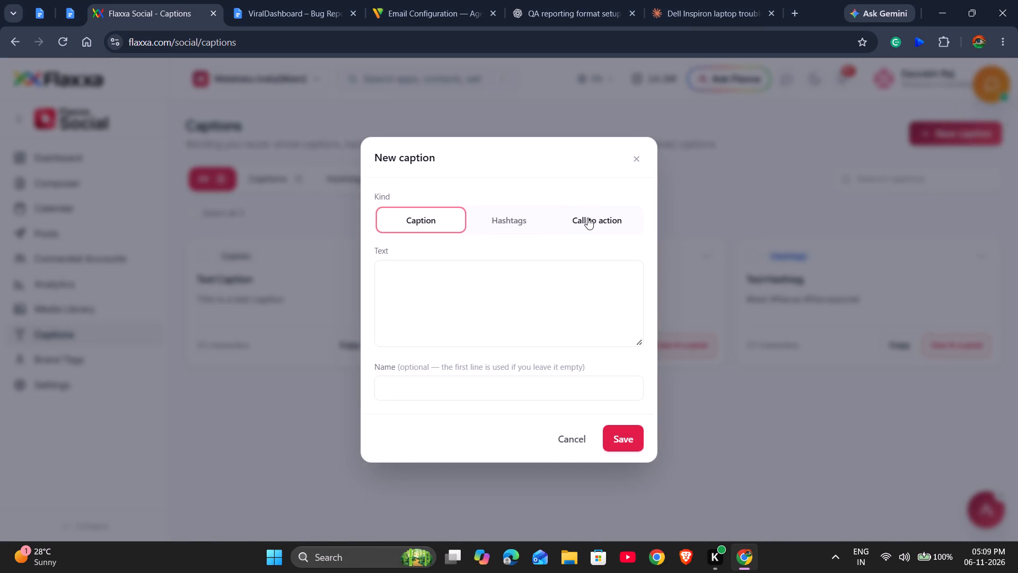
pyautogui.click(634, 158)
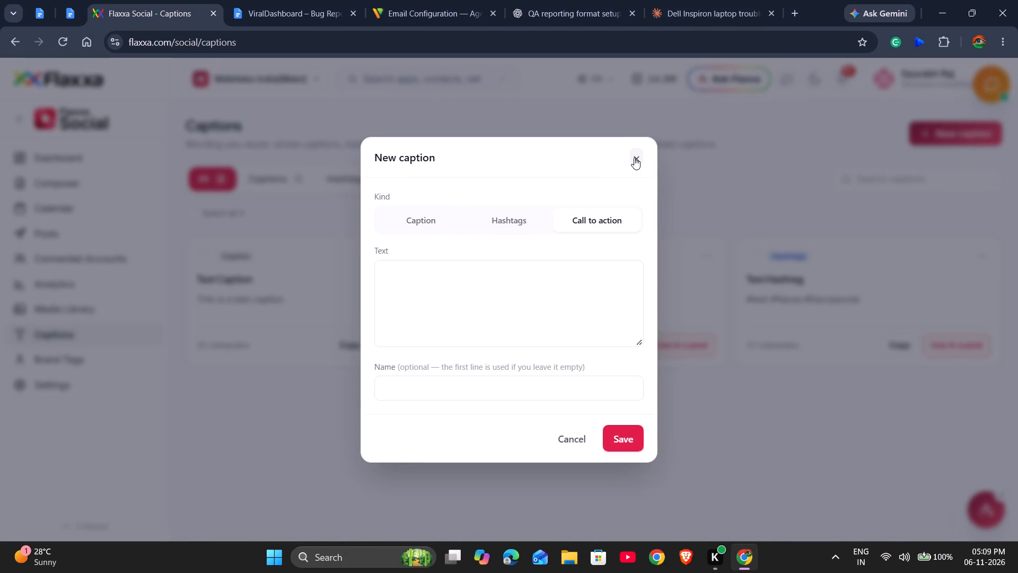
# Return to the Flaxxa Social bug report and read past SUGGESTION-02 to BUG-02 on the Analytics Views by Day graph.
pyautogui.click(287, 15)
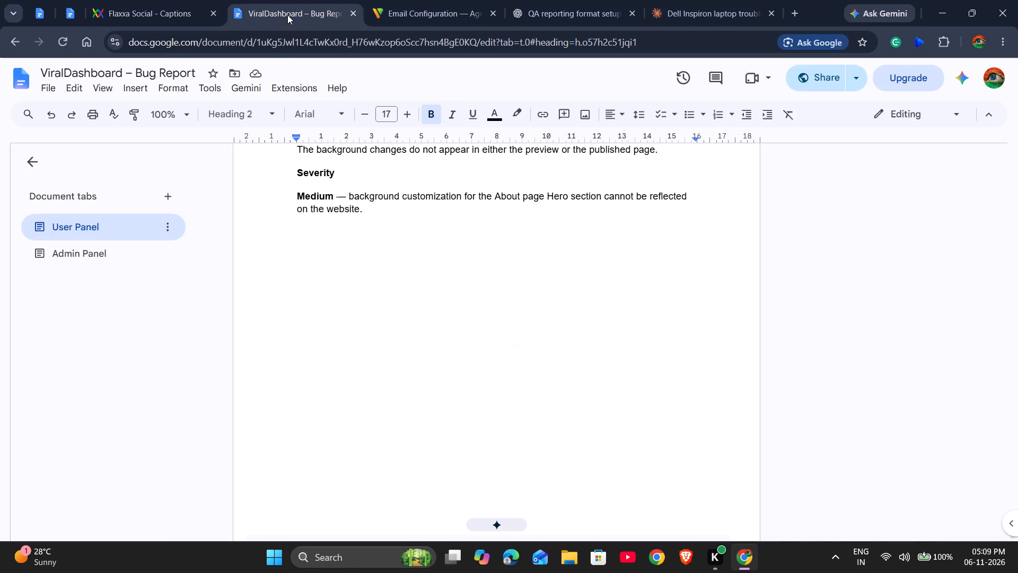
pyautogui.click(67, 16)
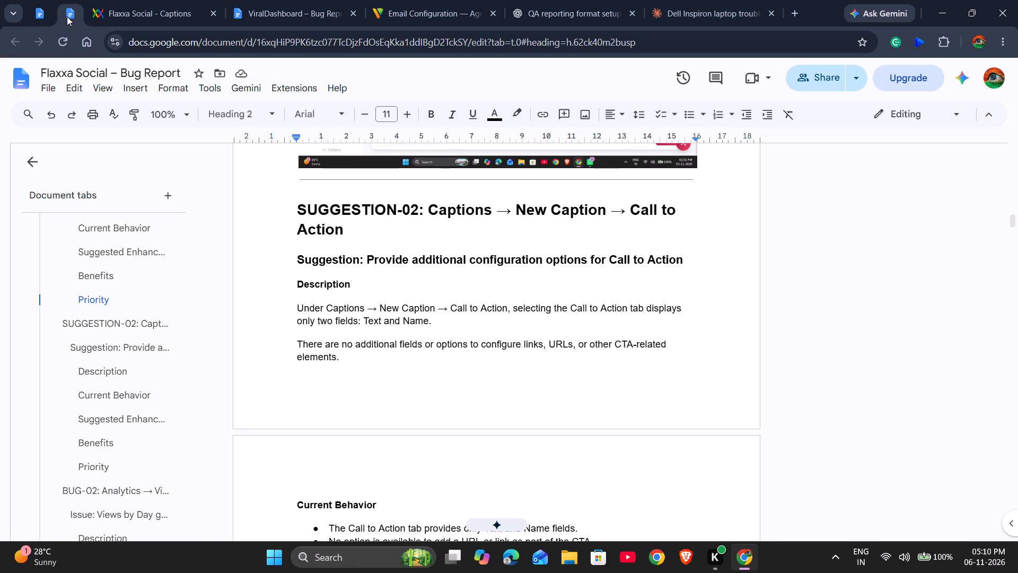
pyautogui.scroll(-1, 472, 374)
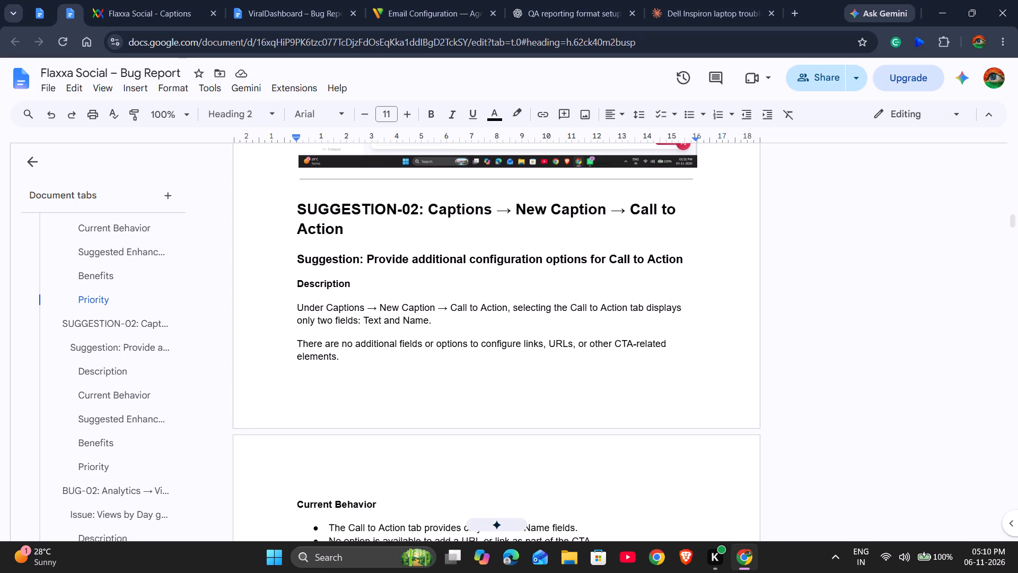
pyautogui.scroll(-4, 472, 374)
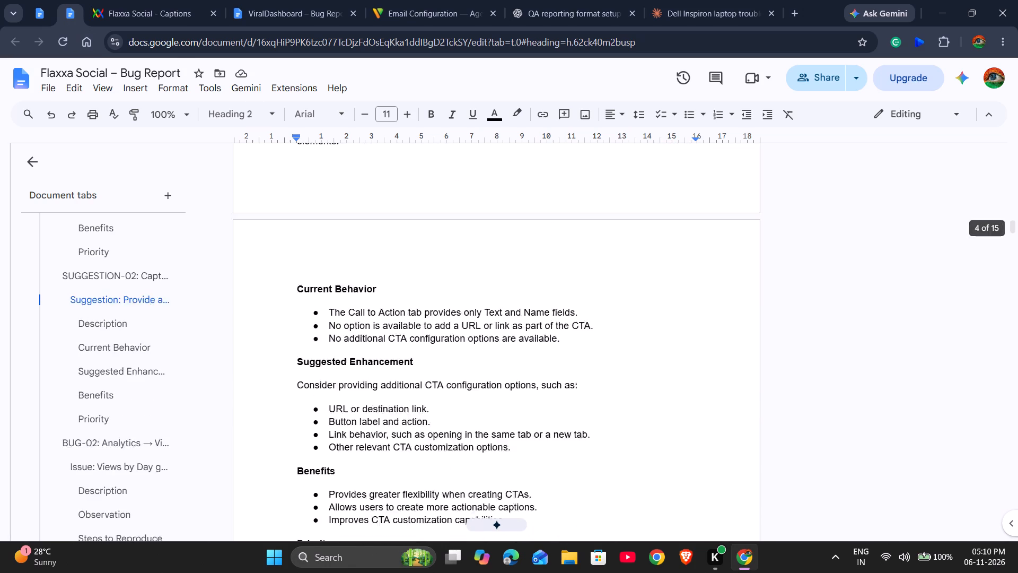
pyautogui.scroll(-5, 472, 374)
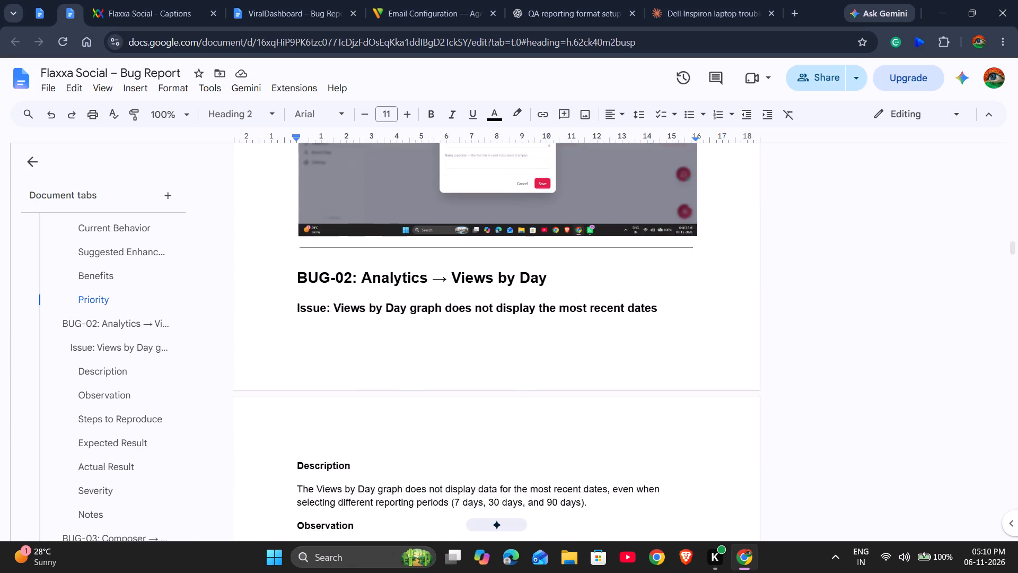
pyautogui.scroll(-3, 472, 374)
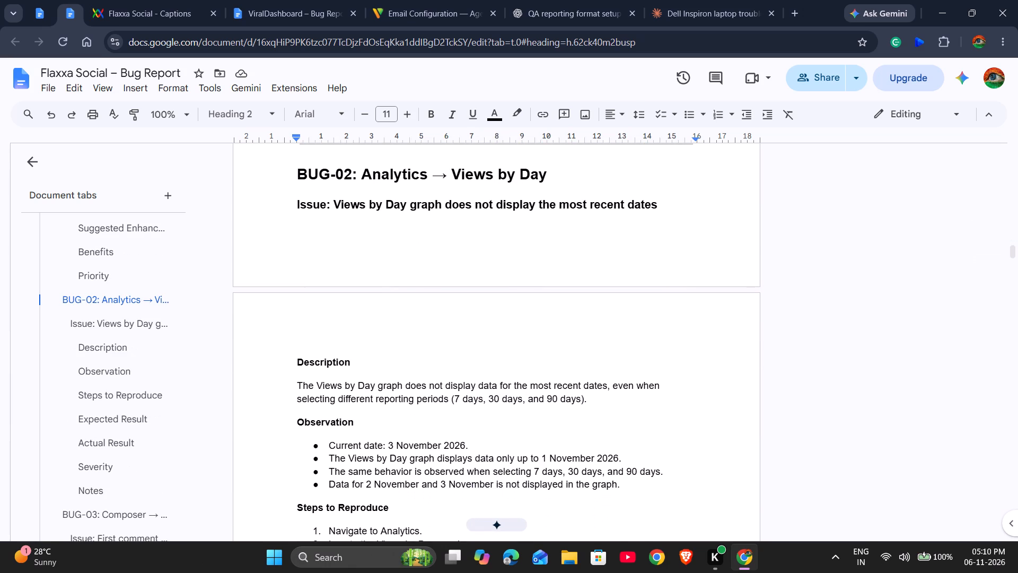
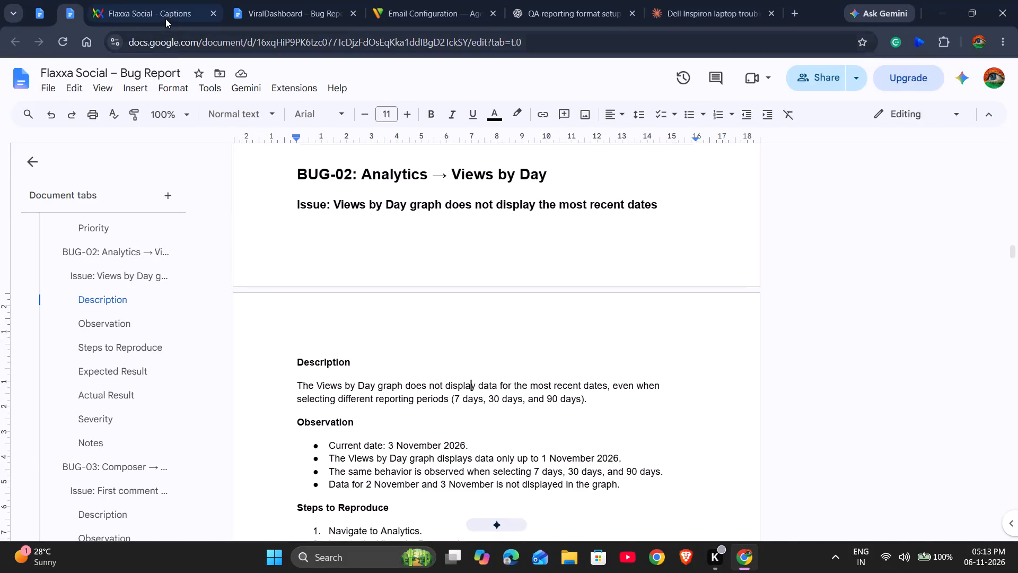
# In Flaxxa Social Analytics, filter to the Saurabh Test brand and examine the Views by day graph's dates and the account breakdown.
pyautogui.click(163, 3)
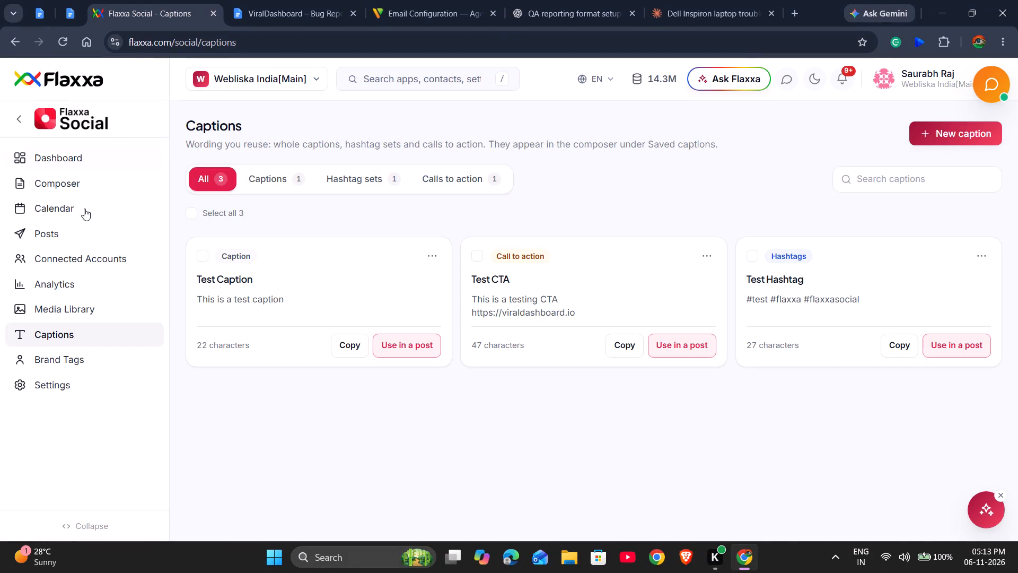
pyautogui.click(70, 288)
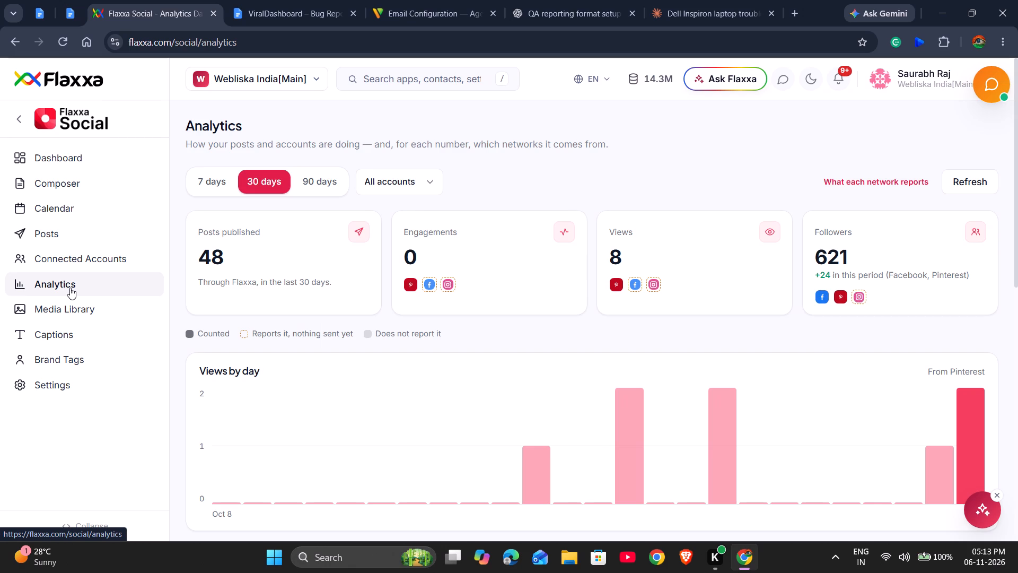
pyautogui.scroll(1, 486, 403)
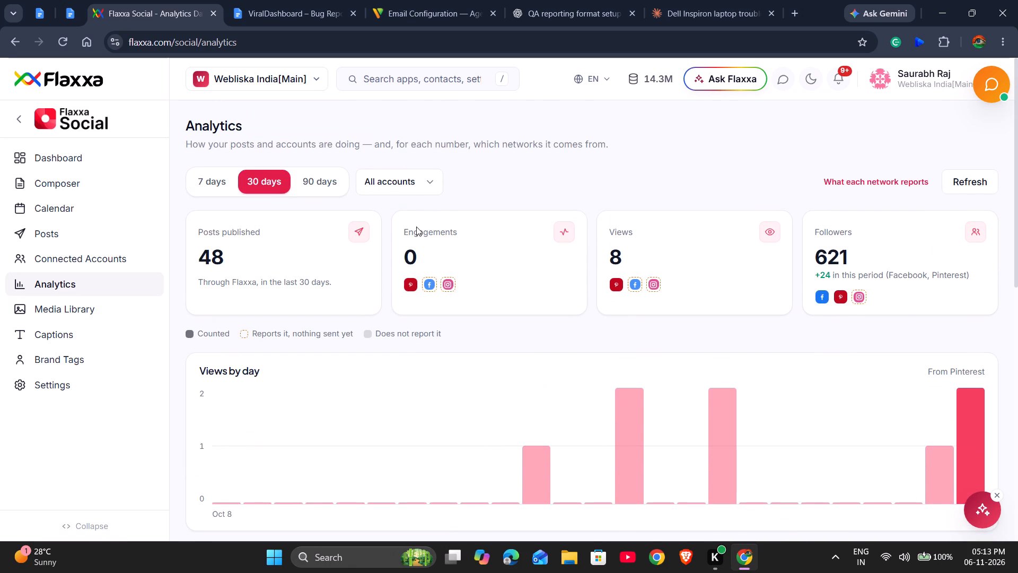
pyautogui.click(416, 191)
pyautogui.click(407, 233)
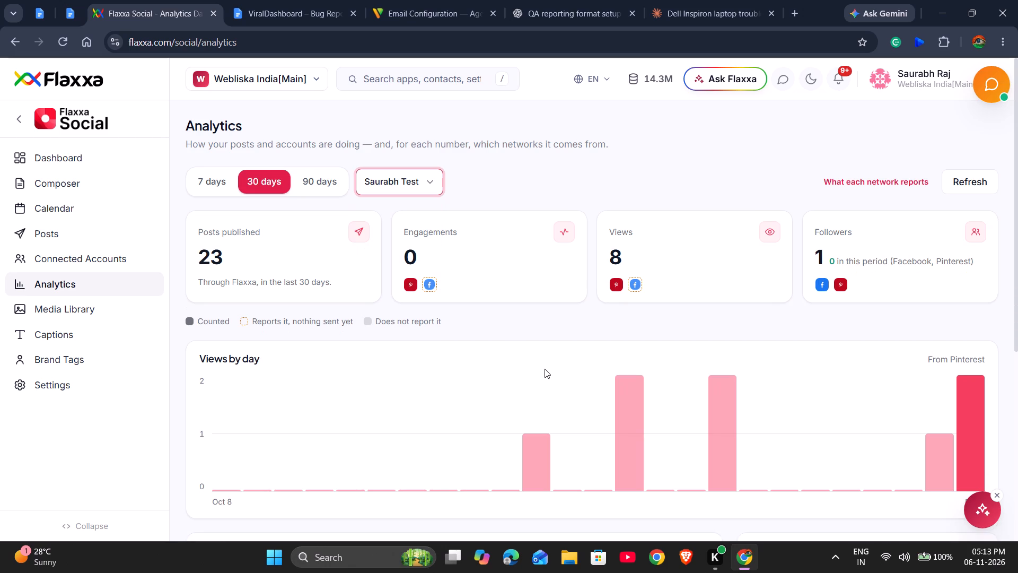
pyautogui.scroll(2, 545, 369)
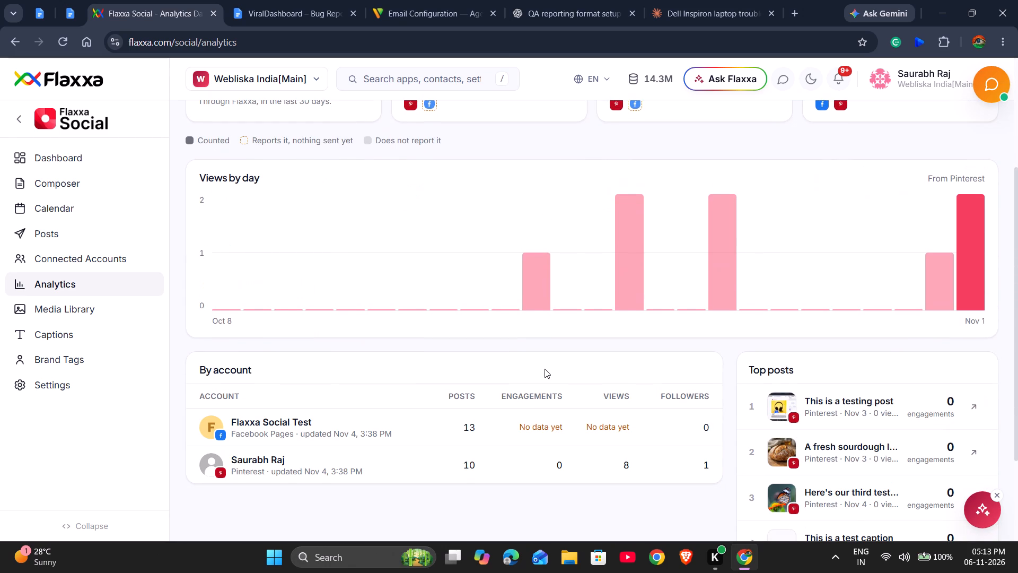
pyautogui.scroll(5, 545, 369)
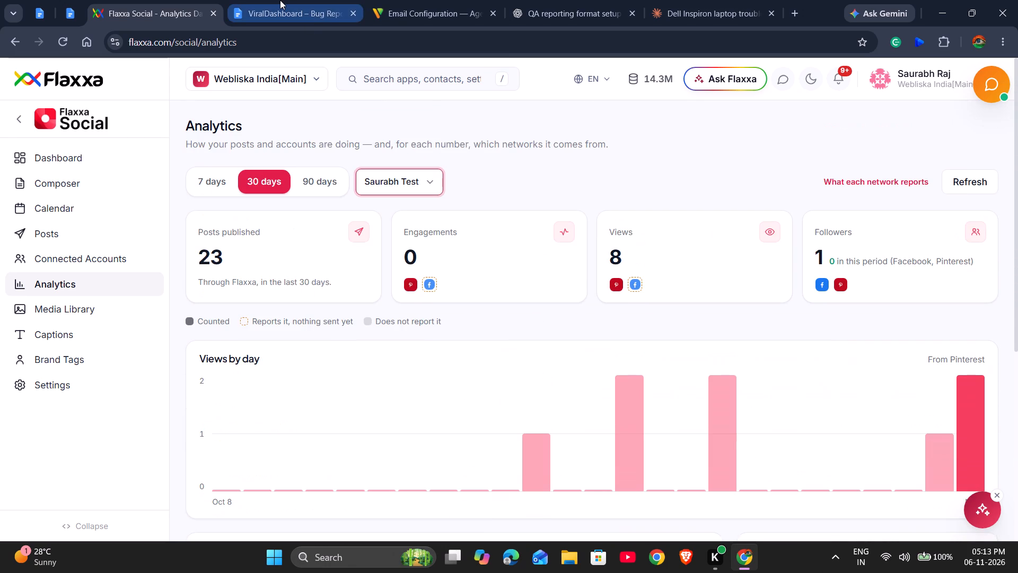
# Return to the Flaxxa Social bug report and read on from BUG-02 through BUG-05 about inconsistent views counts in Analytics.
pyautogui.click(280, 0)
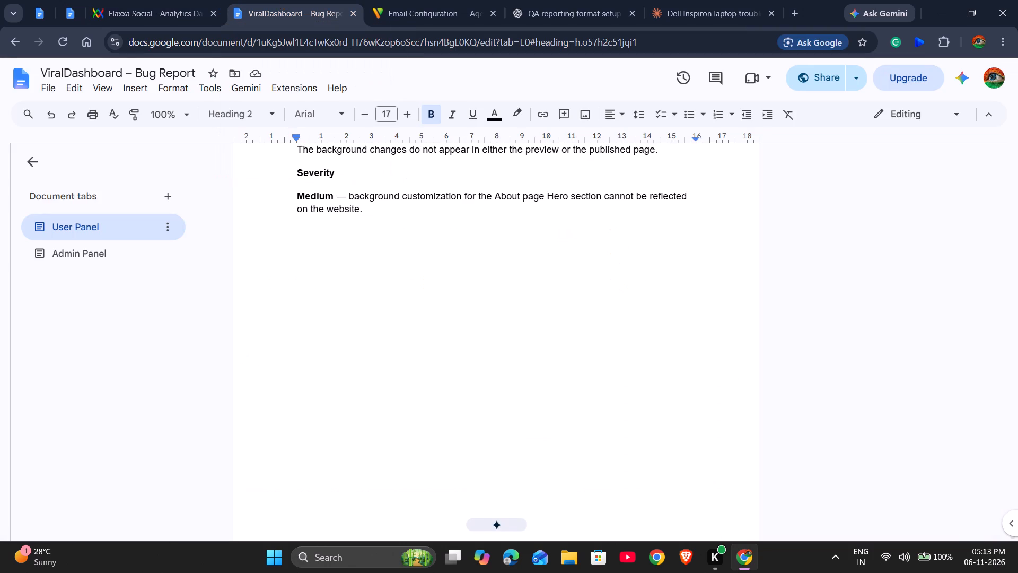
pyautogui.click(65, 5)
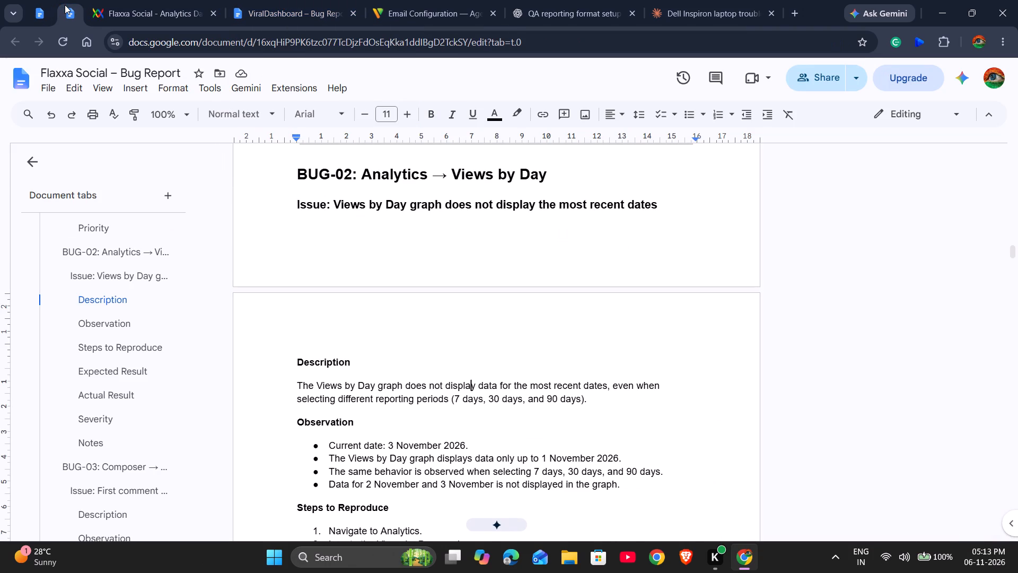
pyautogui.scroll(-2, 452, 318)
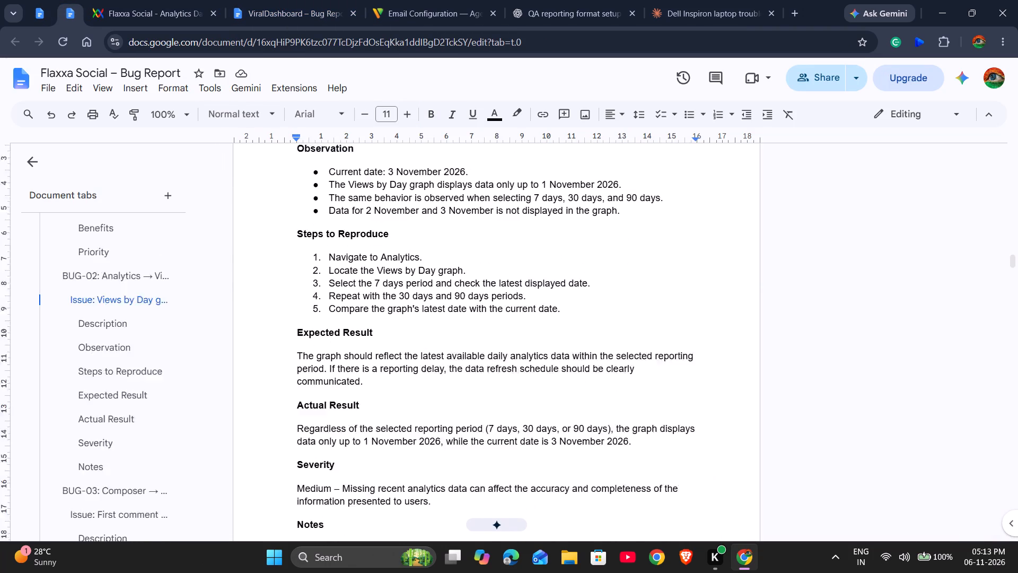
pyautogui.scroll(-7, 452, 318)
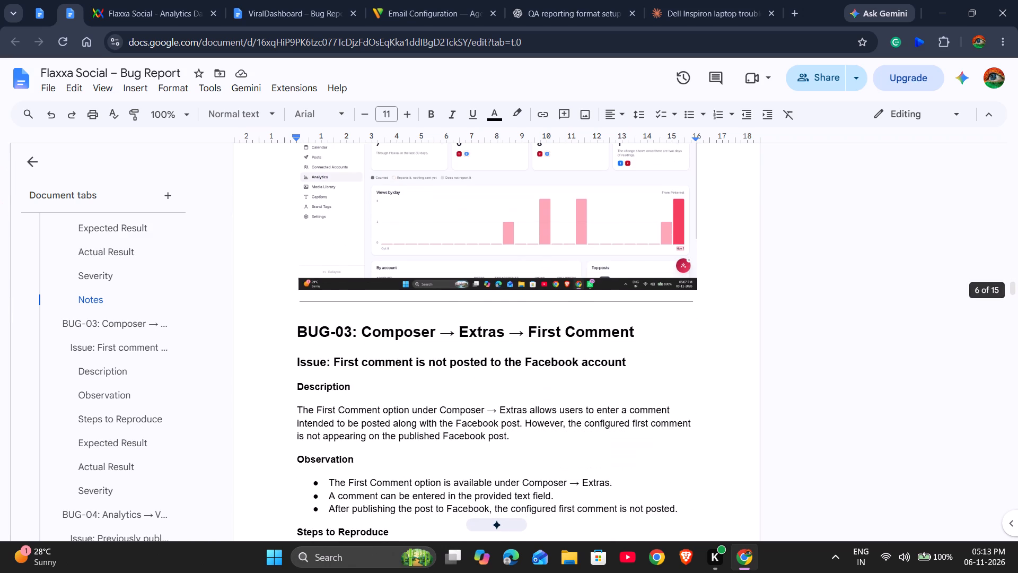
pyautogui.scroll(-5, 452, 318)
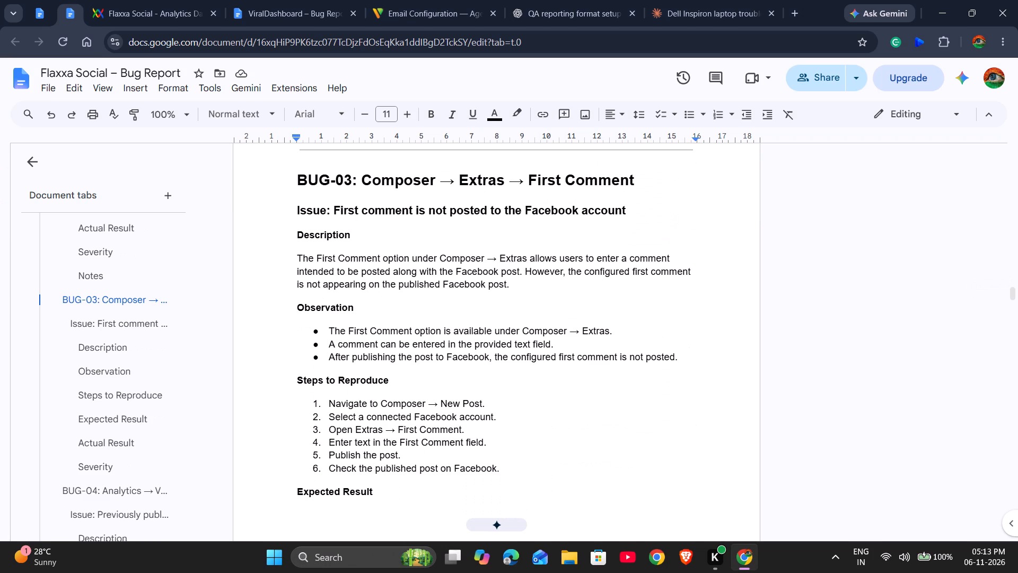
pyautogui.scroll(-4, 452, 318)
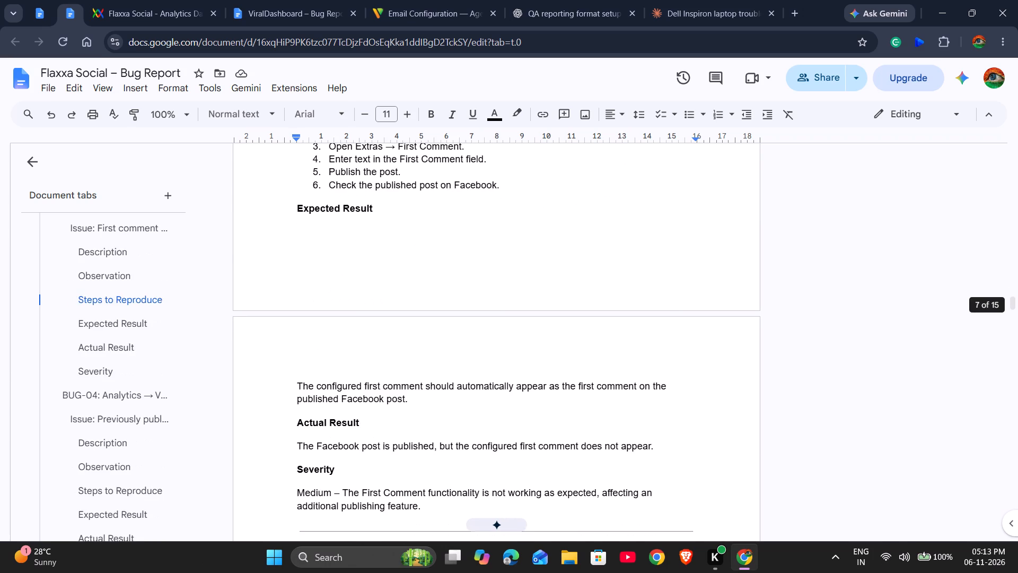
pyautogui.scroll(-3, 452, 318)
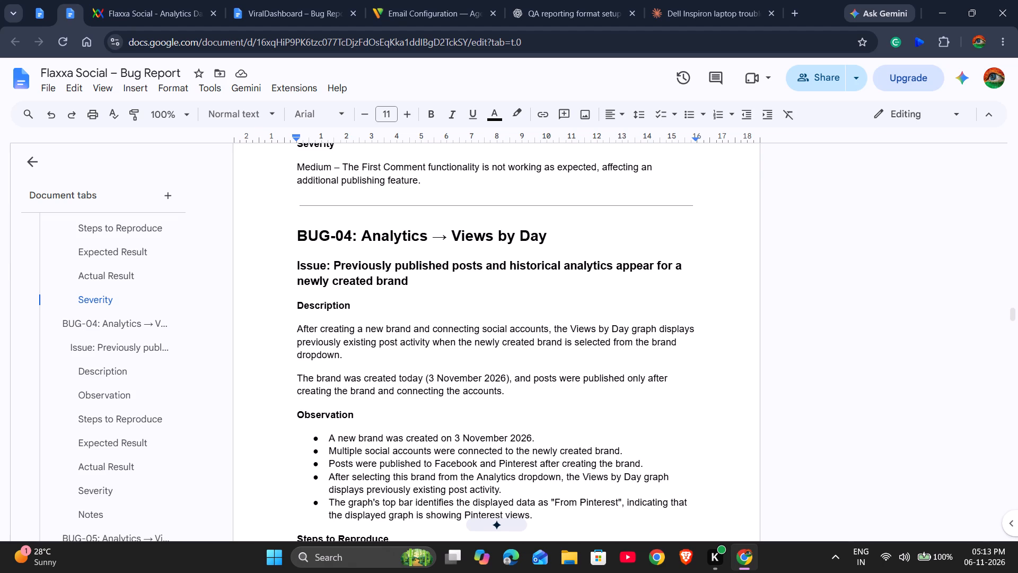
pyautogui.scroll(-1, 452, 318)
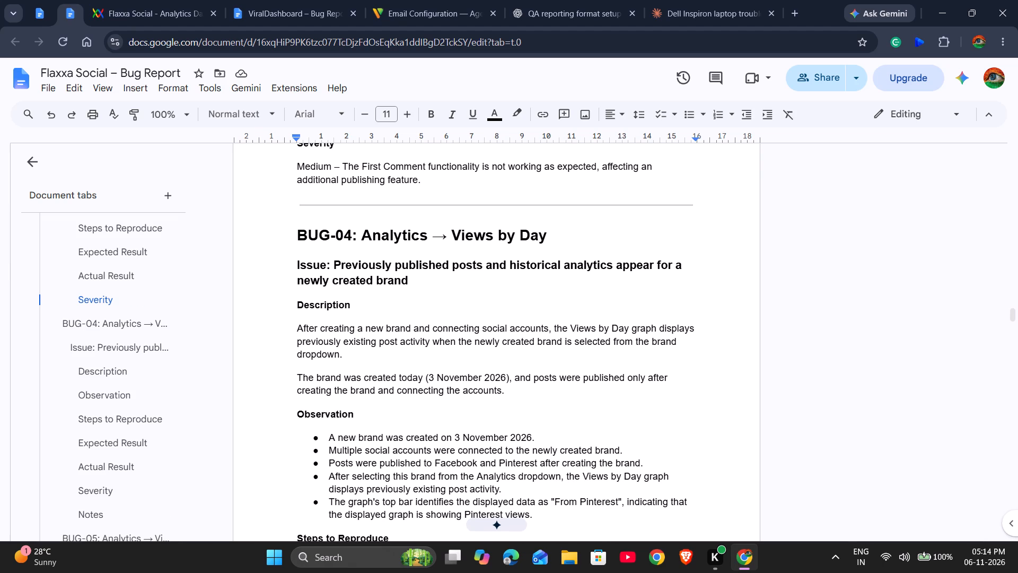
pyautogui.scroll(-5, 452, 318)
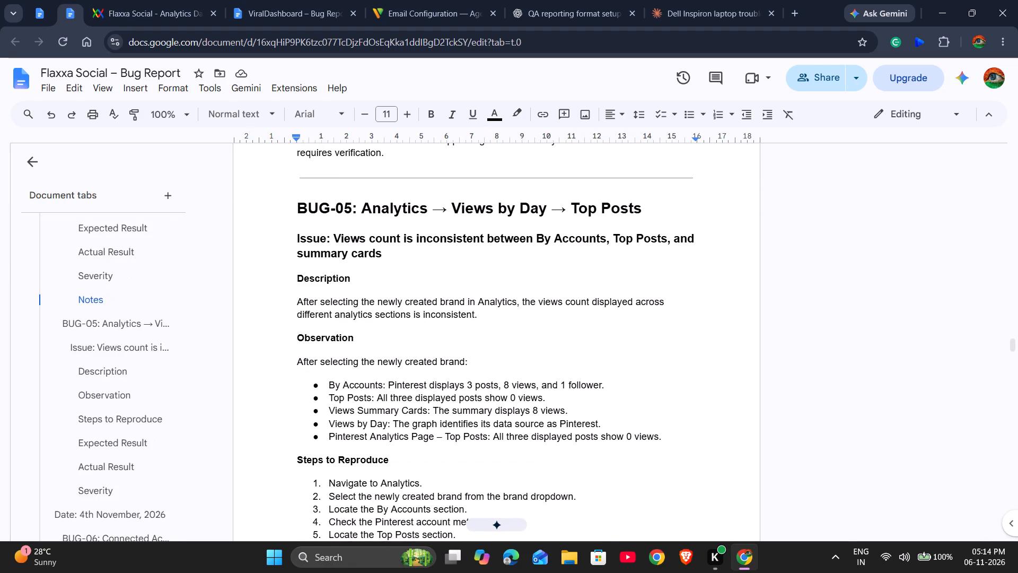
pyautogui.scroll(-5, 452, 318)
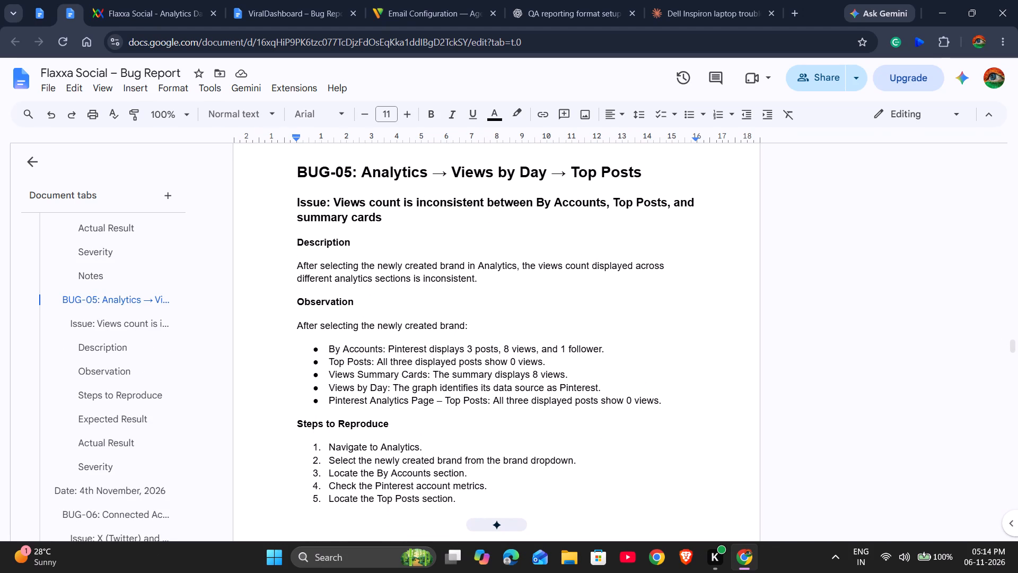
# In Flaxxa Social Analytics, compare views across By account and Top posts, inspect the Pinterest account's analytics, and return to the overview.
pyautogui.click(164, 0)
pyautogui.scroll(-3, 385, 449)
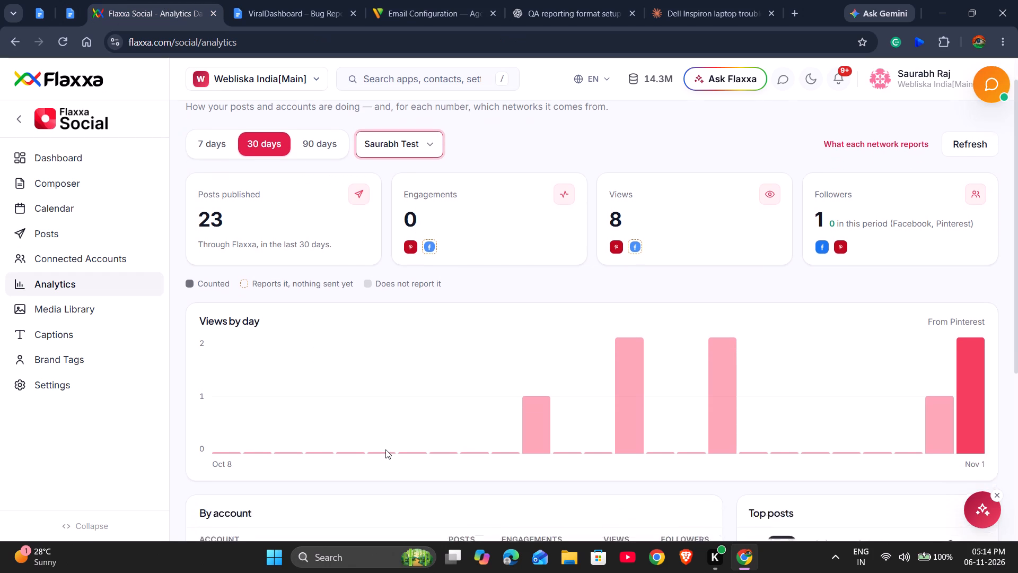
pyautogui.scroll(-3, 385, 449)
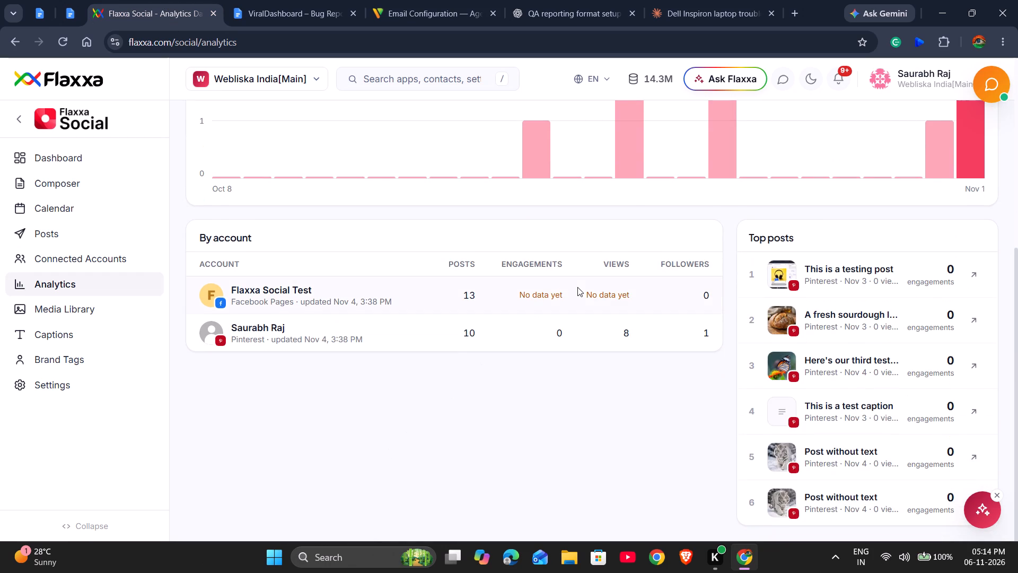
pyautogui.click(269, 325)
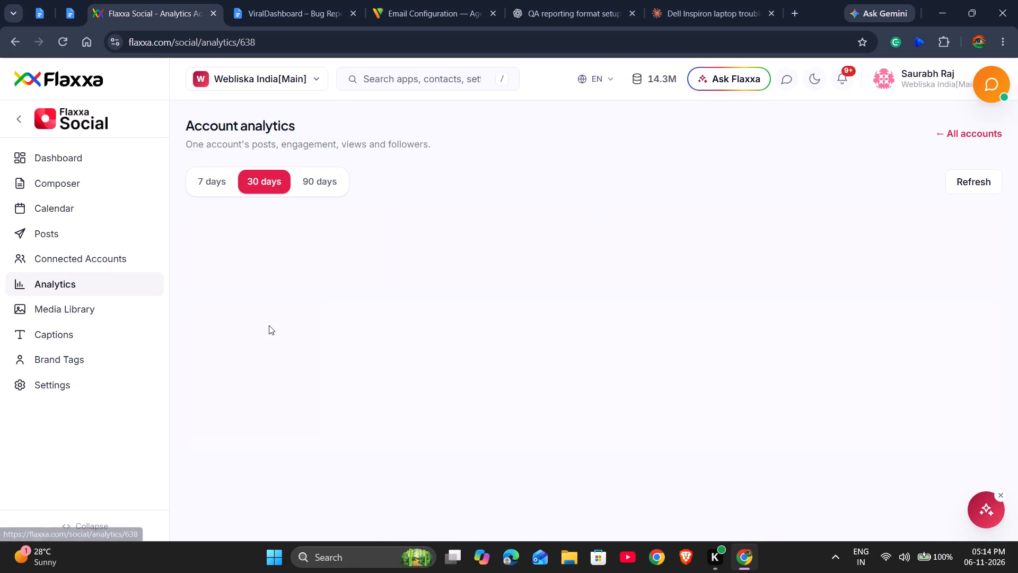
pyautogui.scroll(-4, 482, 394)
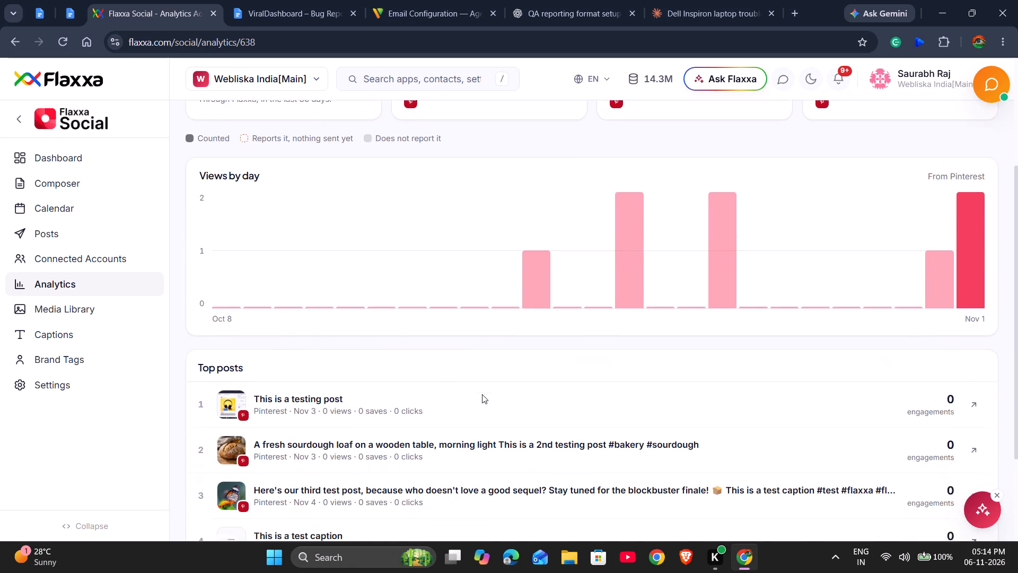
pyautogui.scroll(-3, 482, 394)
pyautogui.scroll(4, 482, 394)
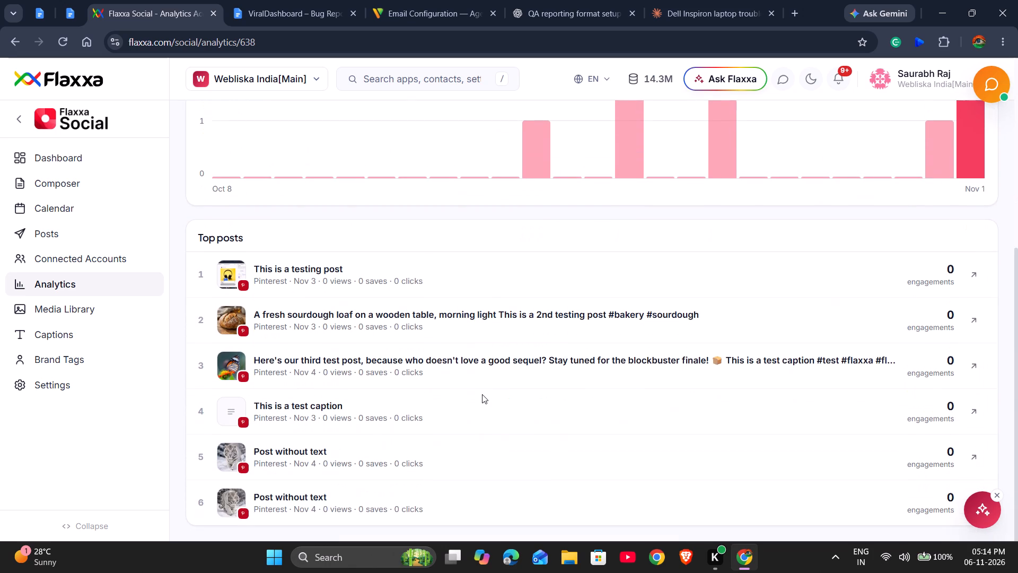
pyautogui.scroll(5, 482, 394)
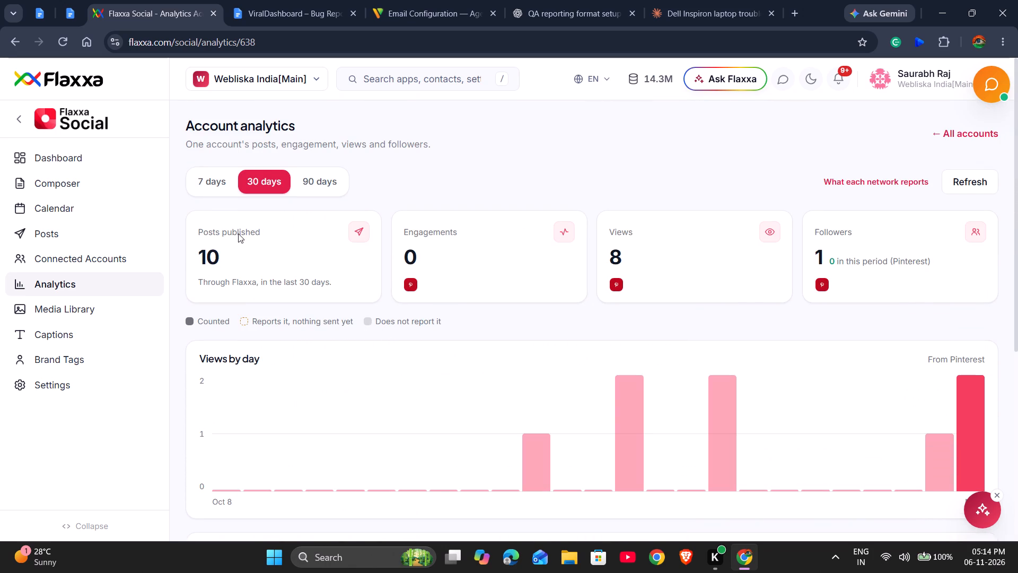
pyautogui.click(14, 30)
pyautogui.click(13, 39)
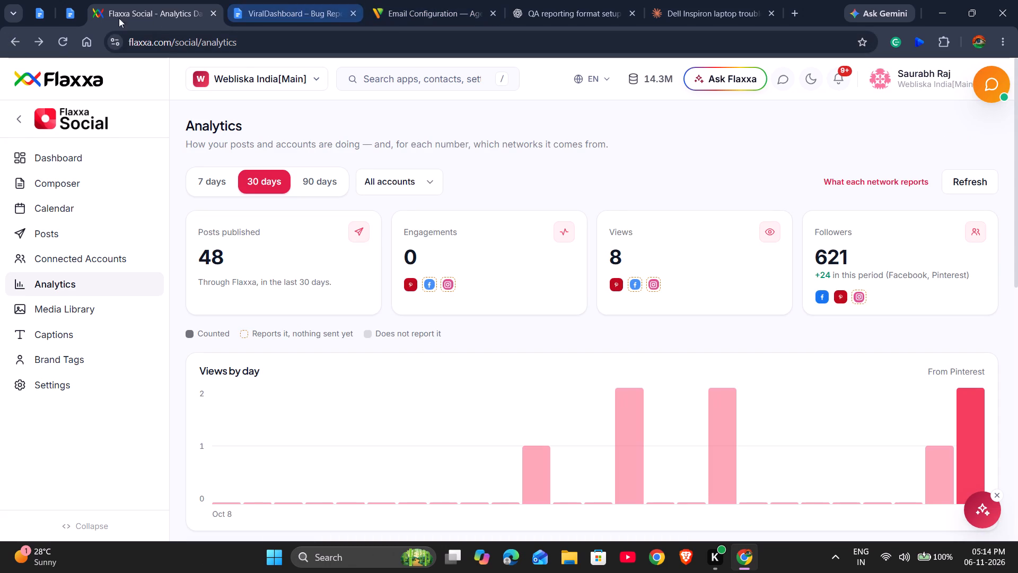
# Return to the Flaxxa Social bug report at BUG-05 to continue the review.
pyautogui.click(69, 14)
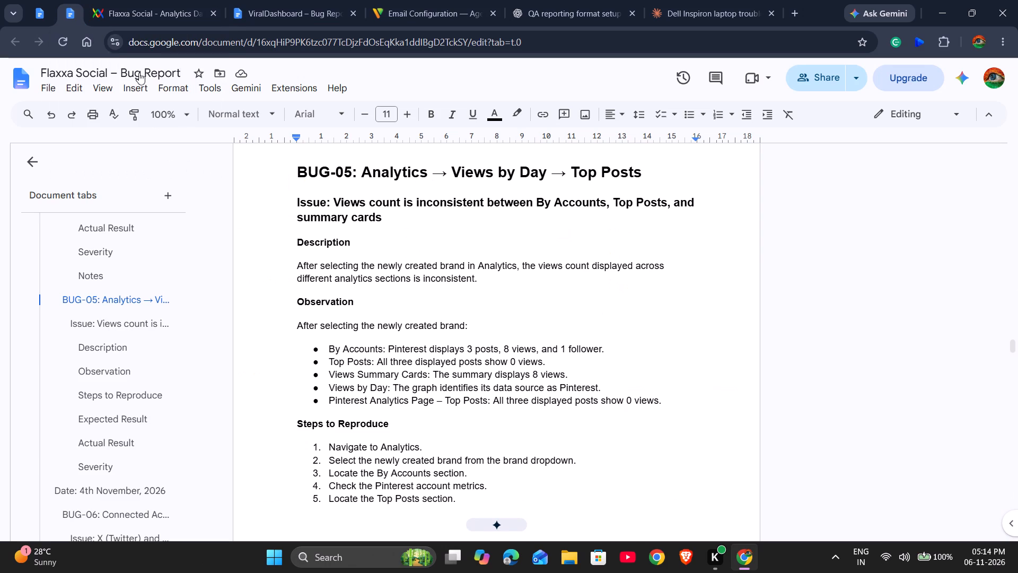
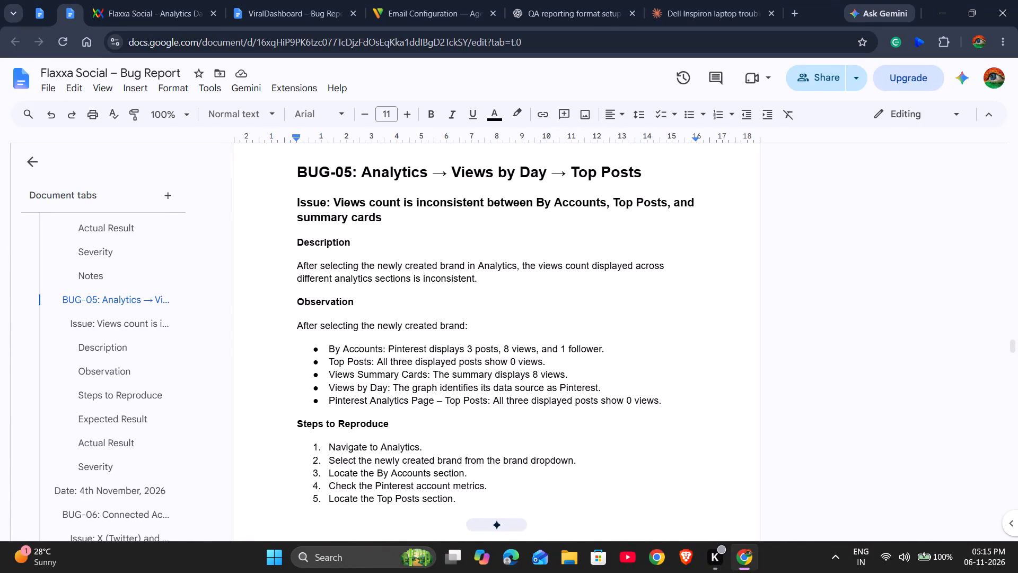
# Place the text cursor after "After selecting the newly created brand:" in BUG-05's Observation section to review its listed points.
pyautogui.click(486, 325)
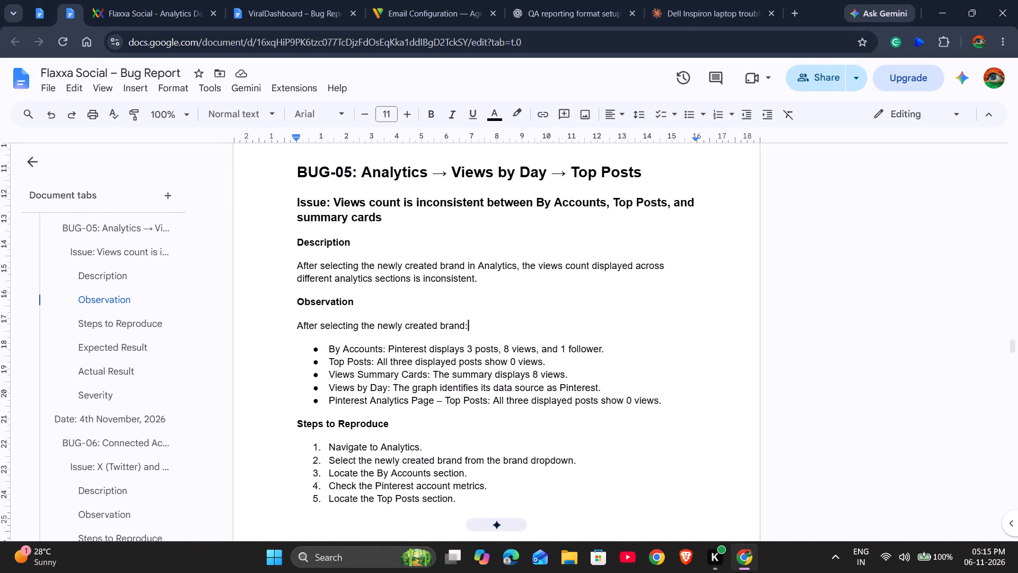
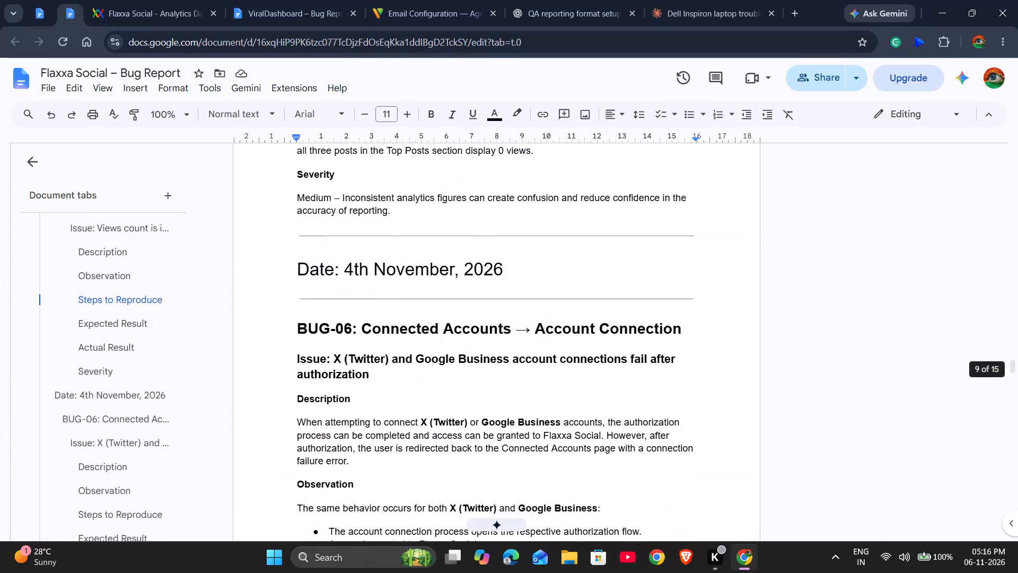
# Check BUG-06 in the bug report, and switch to Flaxxa Social's Connected Accounts page to find the networks not connected yet.
pyautogui.scroll(1, 486, 325)
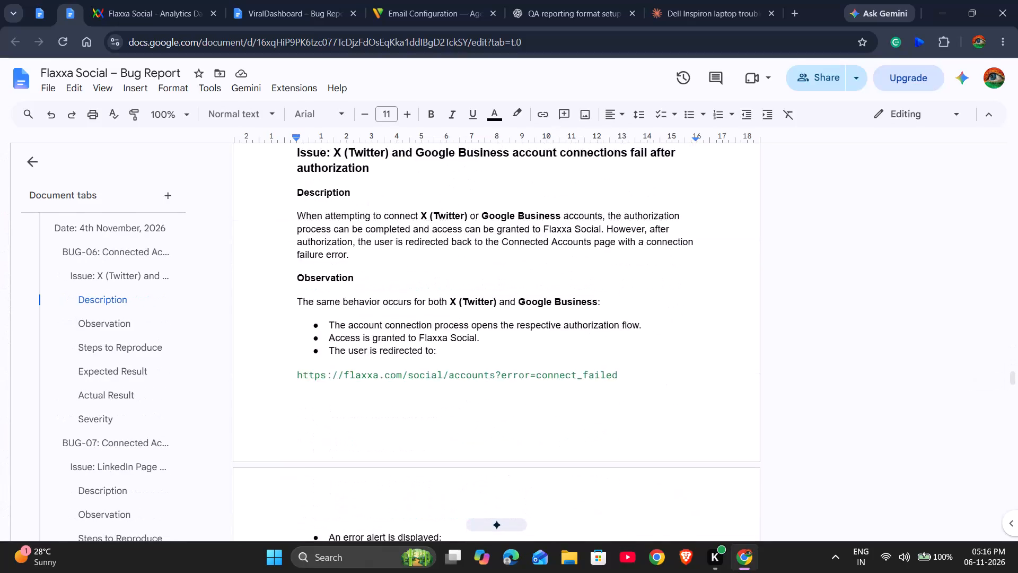
pyautogui.scroll(1, 486, 325)
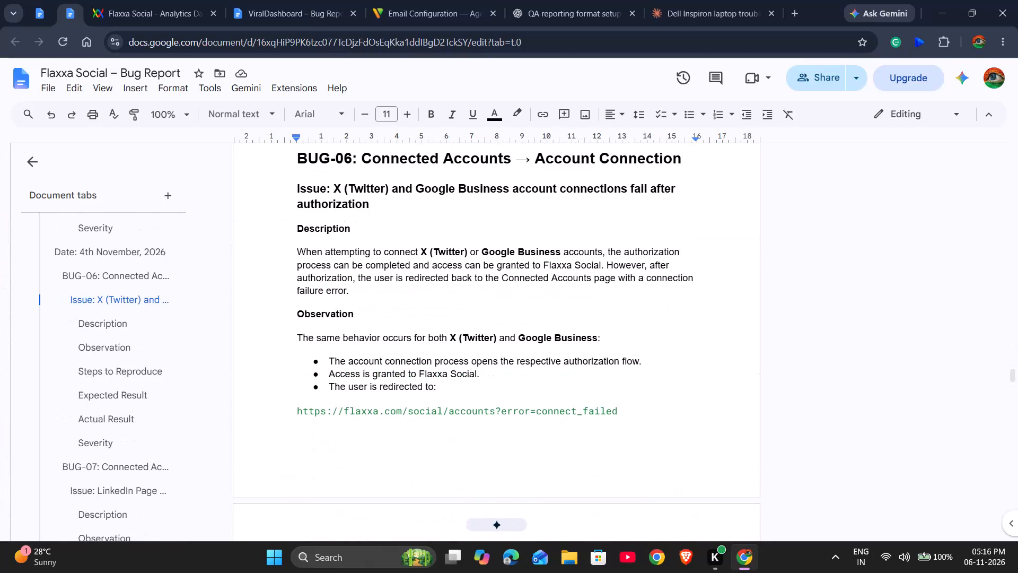
pyautogui.click(152, 0)
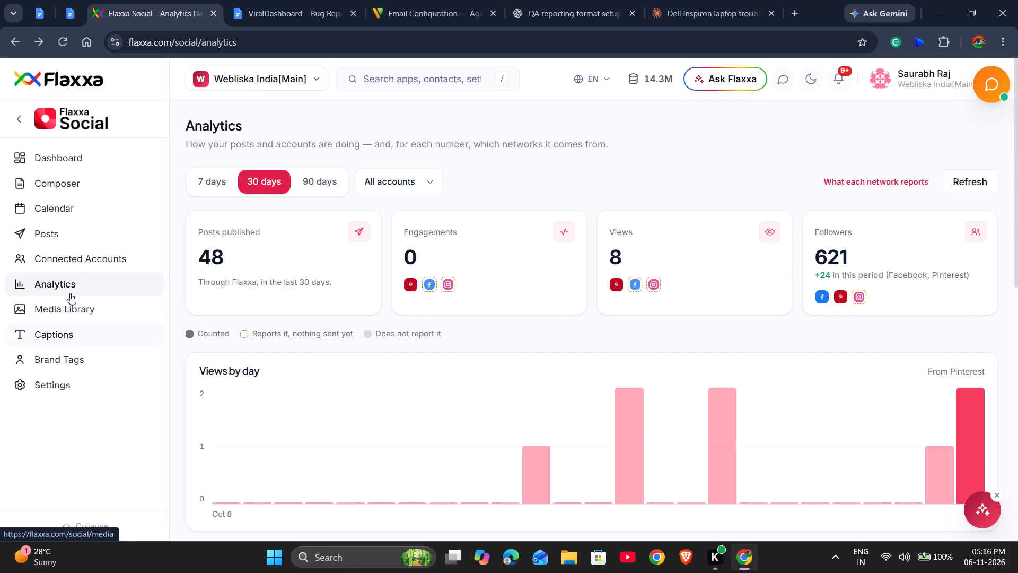
pyautogui.click(82, 261)
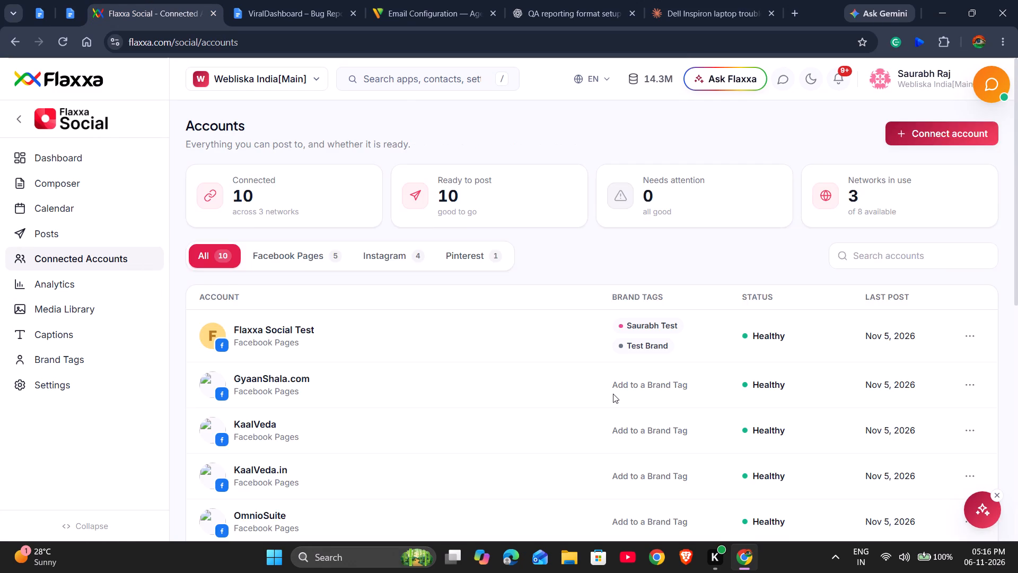
pyautogui.scroll(-8, 613, 394)
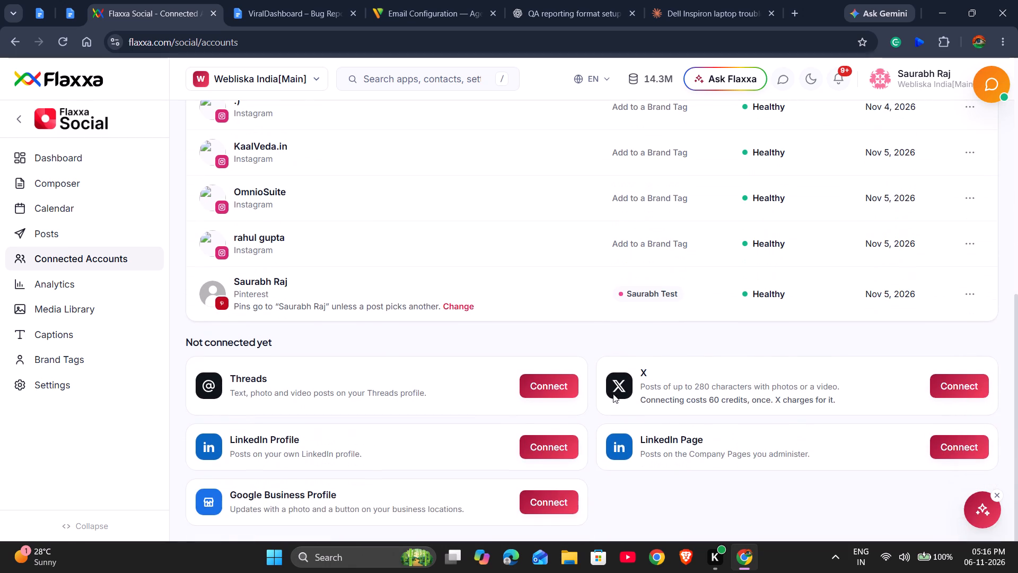
# Start connecting an X account to Flaxxa Social and mark the app as trusted on X's authorization page.
pyautogui.click(963, 385)
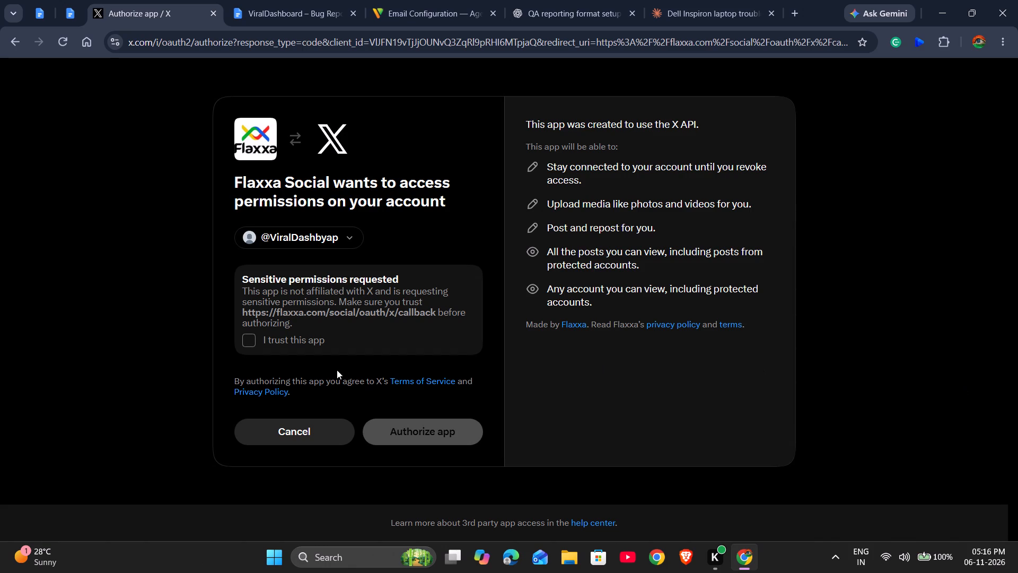
pyautogui.click(257, 342)
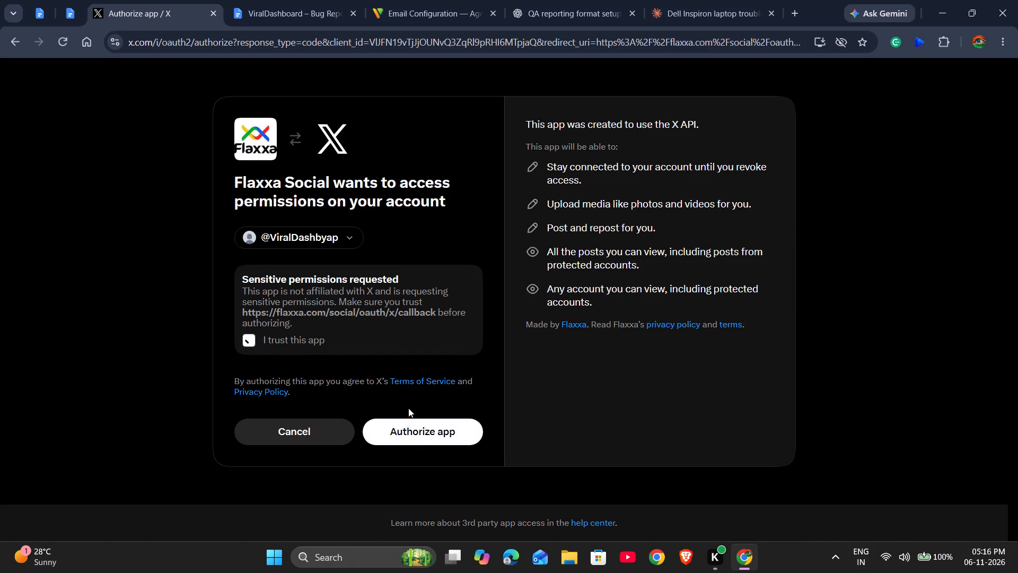
pyautogui.click(419, 431)
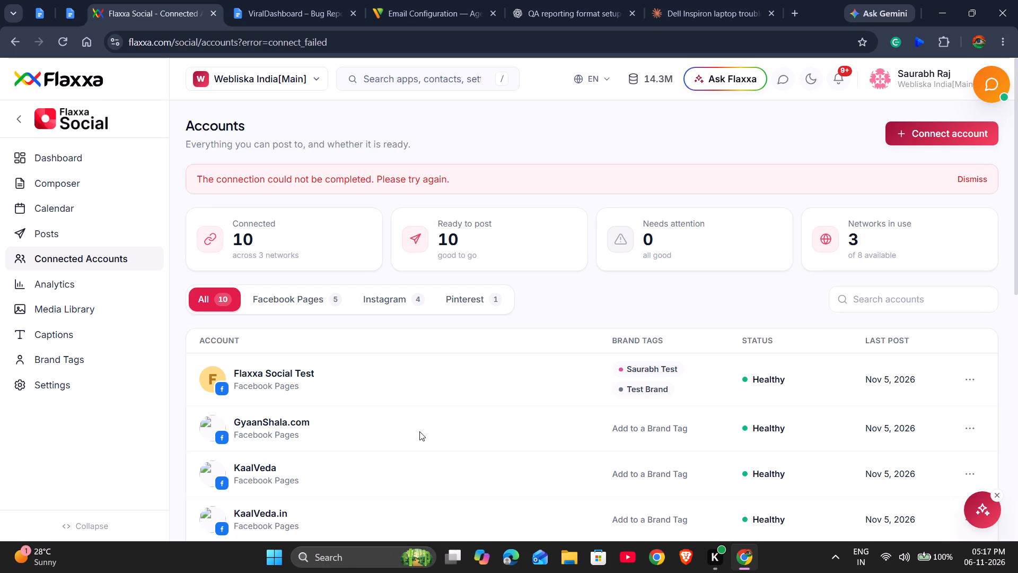
pyautogui.scroll(-3, 419, 431)
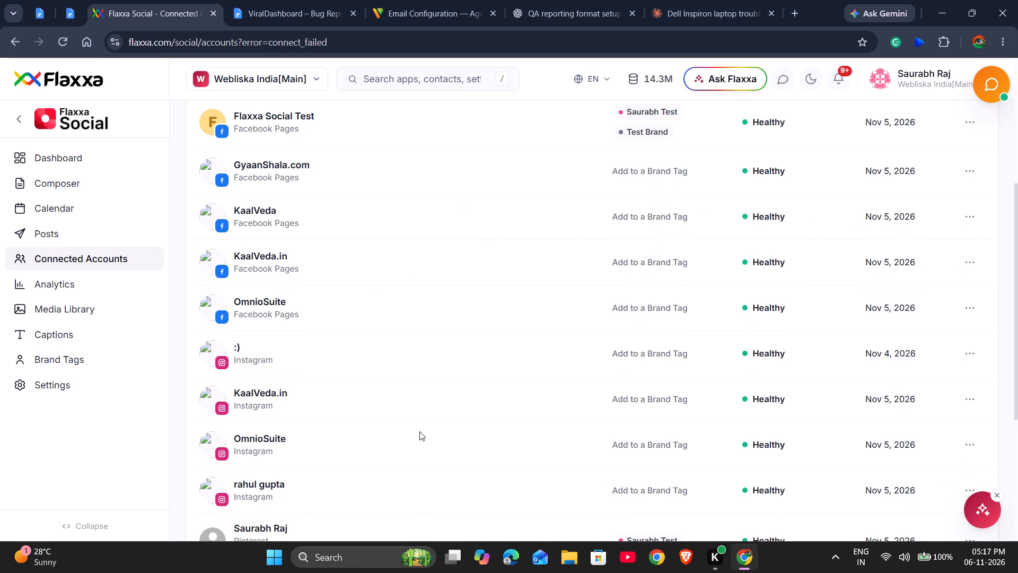
pyautogui.scroll(-3, 419, 431)
pyautogui.scroll(7, 542, 216)
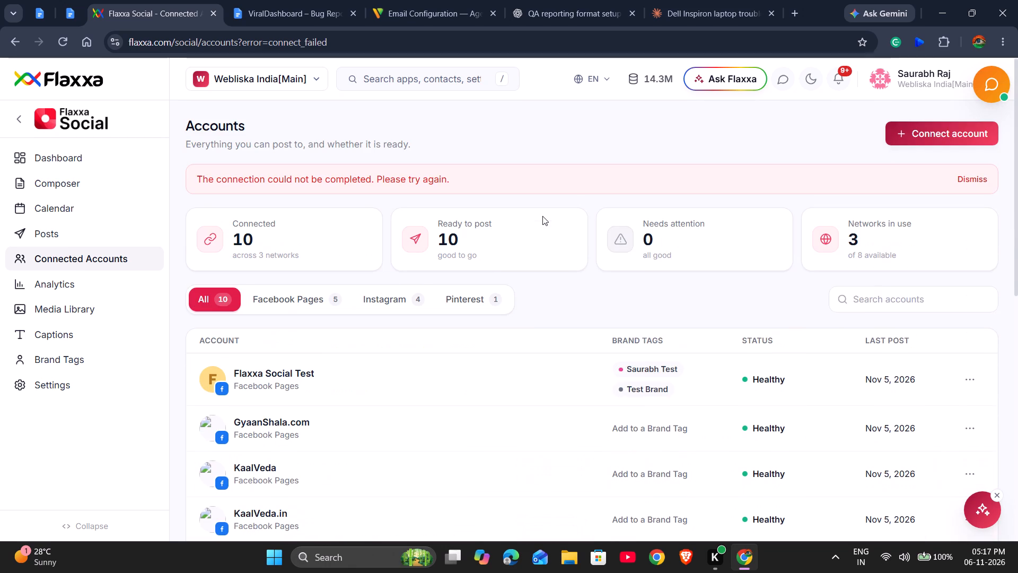
pyautogui.scroll(5, 542, 216)
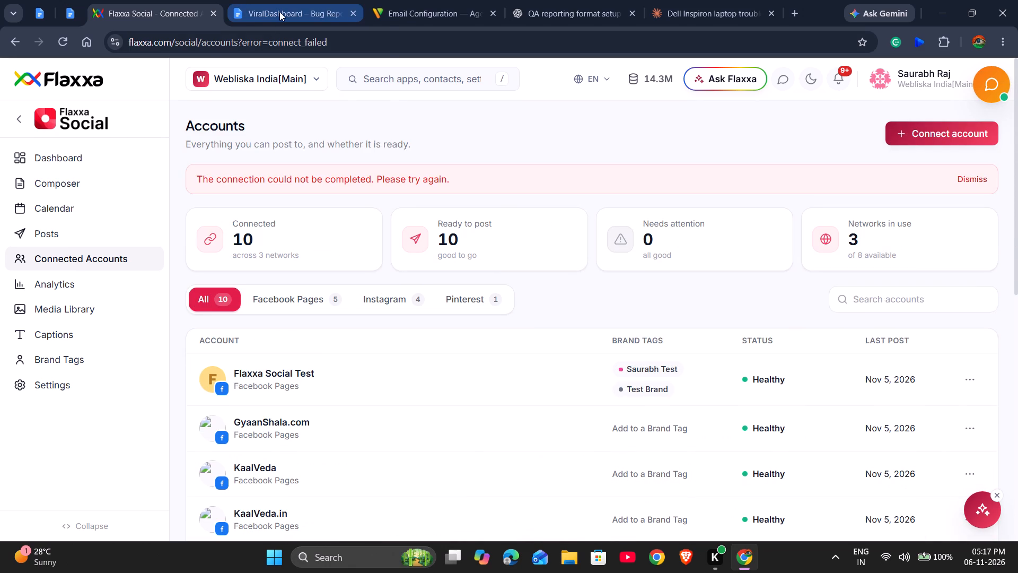
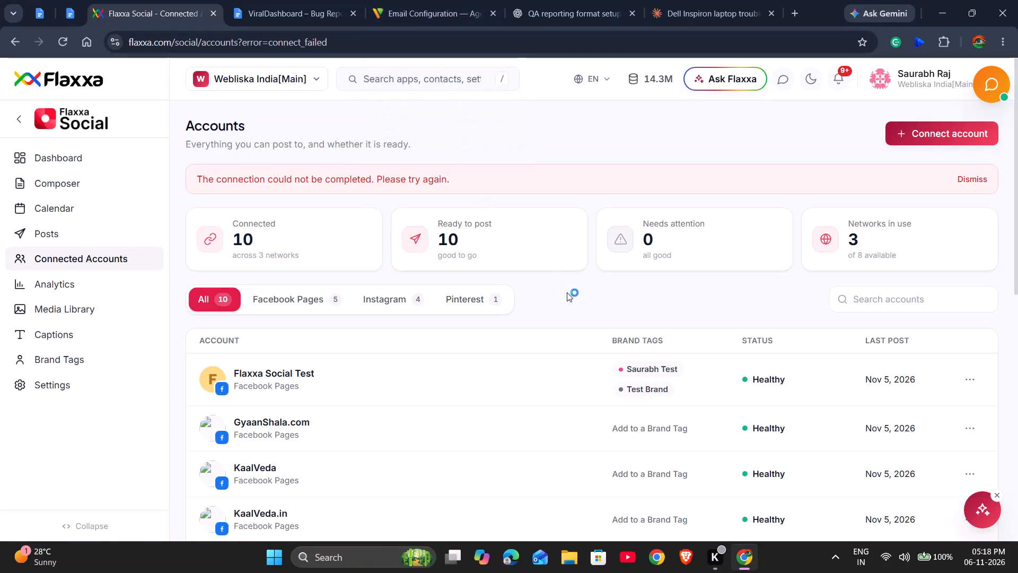
# Try connecting a LinkedIn Page from the networks not connected yet, and return to Flaxxa Social from LinkedIn's authorization page.
pyautogui.scroll(-10, 567, 292)
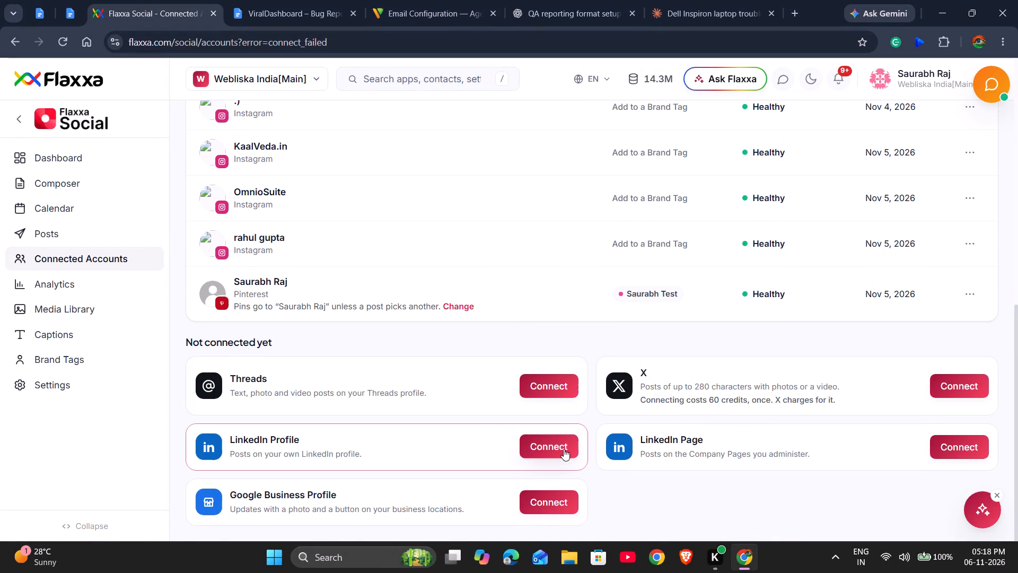
pyautogui.click(956, 446)
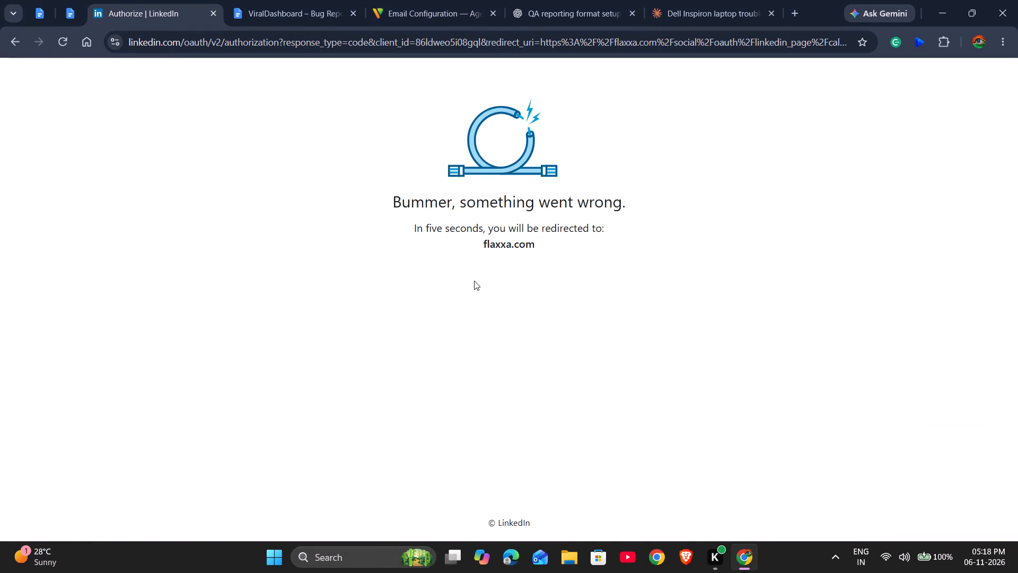
pyautogui.click(8, 42)
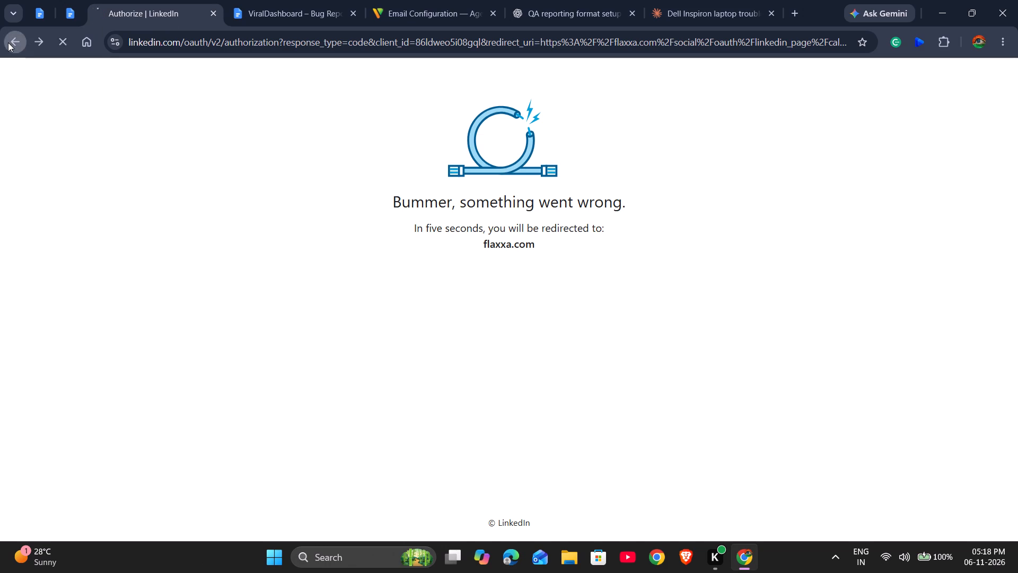
# Start connecting a Google Business Profile from the networks not connected yet.
pyautogui.scroll(-2, 375, 405)
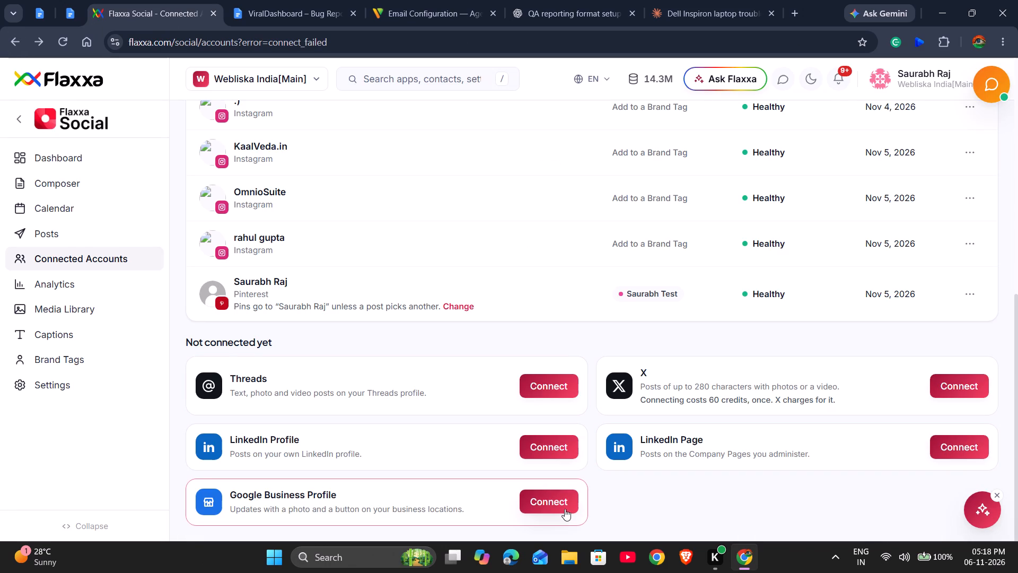
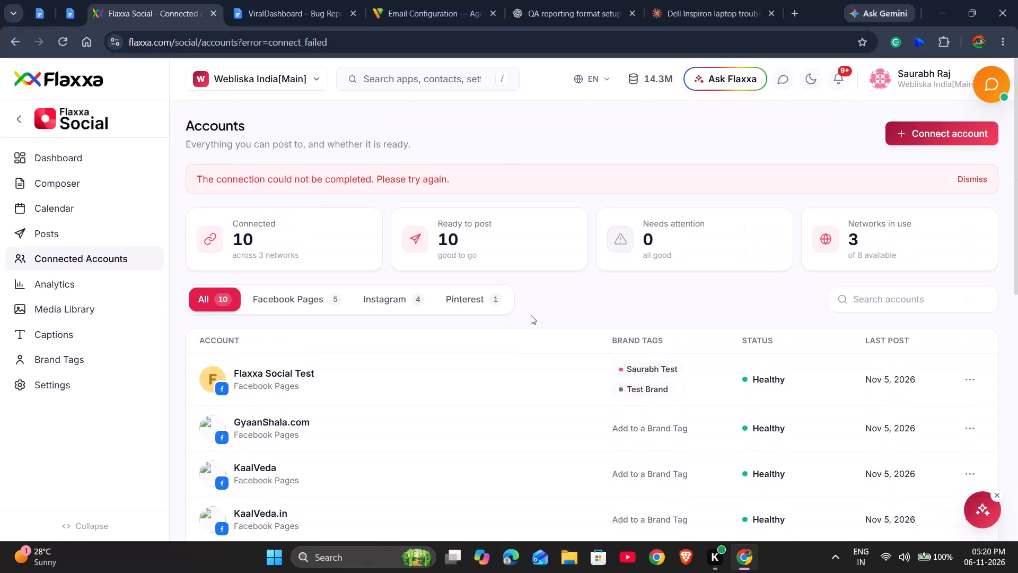
# Reload Flaxxa Social's Connected Accounts page, and open the Analytics page.
pyautogui.hotkey('ctrl', 'r')
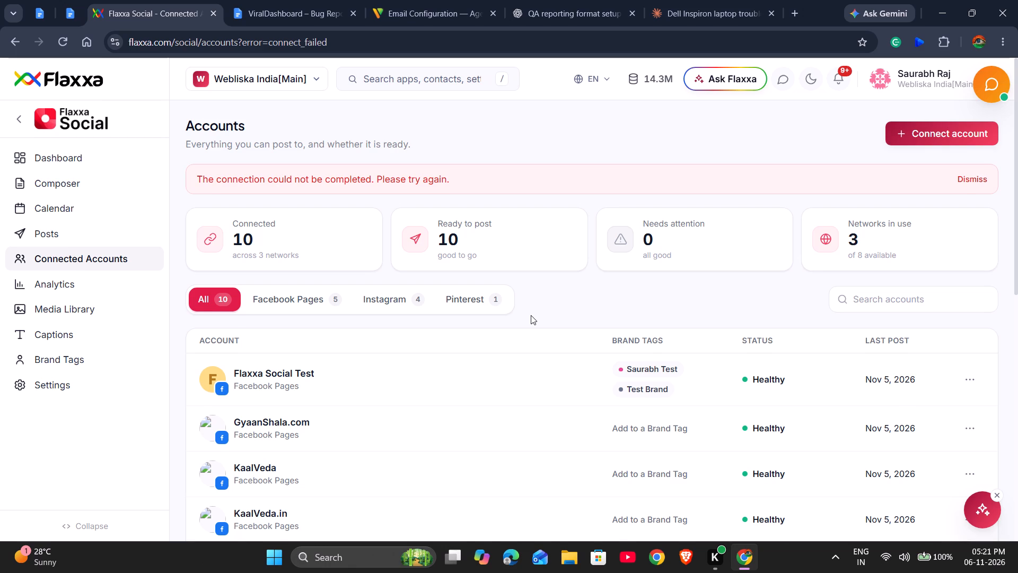
pyautogui.scroll(1, 531, 315)
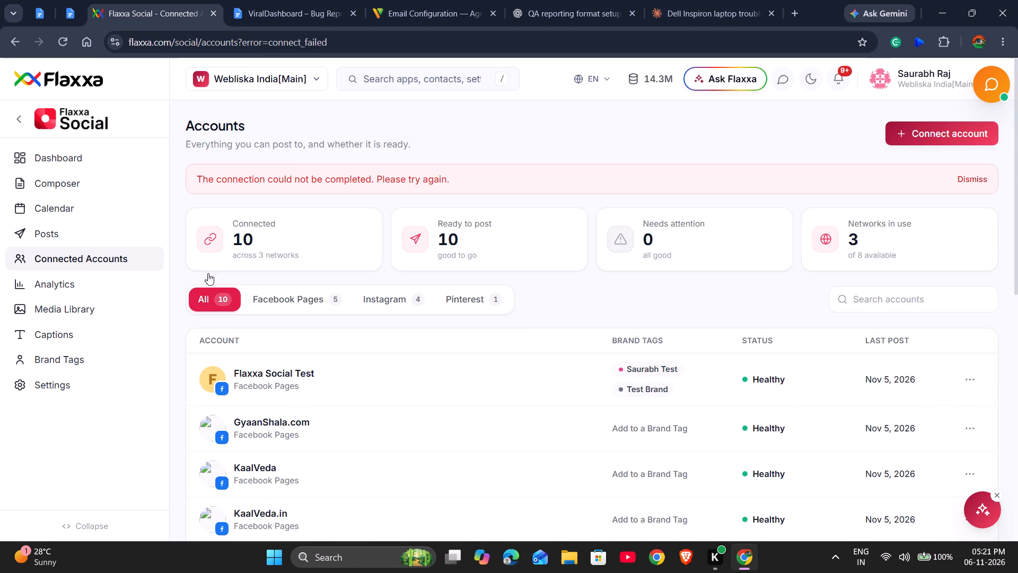
pyautogui.click(66, 285)
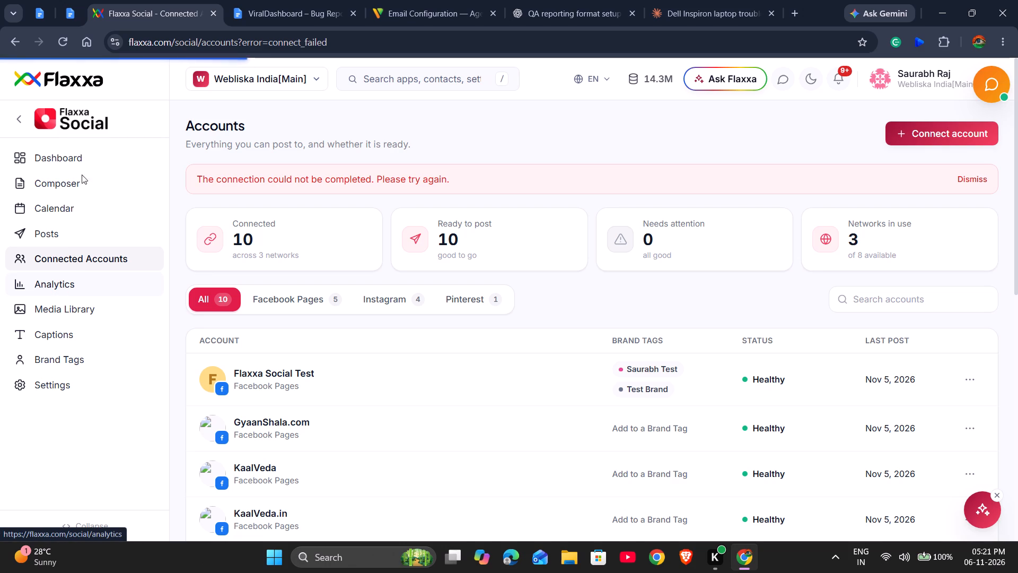
# Switch to the Flaxxa Social bug report and read on from BUG-06 through BUG-07 to BUG-08 about Analytics Views by Day.
pyautogui.click(73, 12)
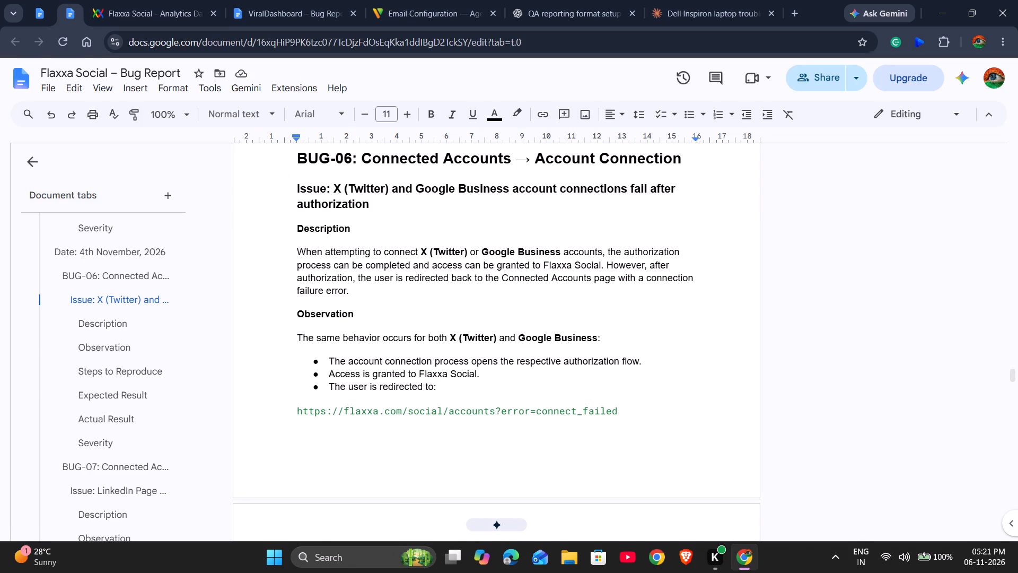
pyautogui.scroll(-6, 442, 305)
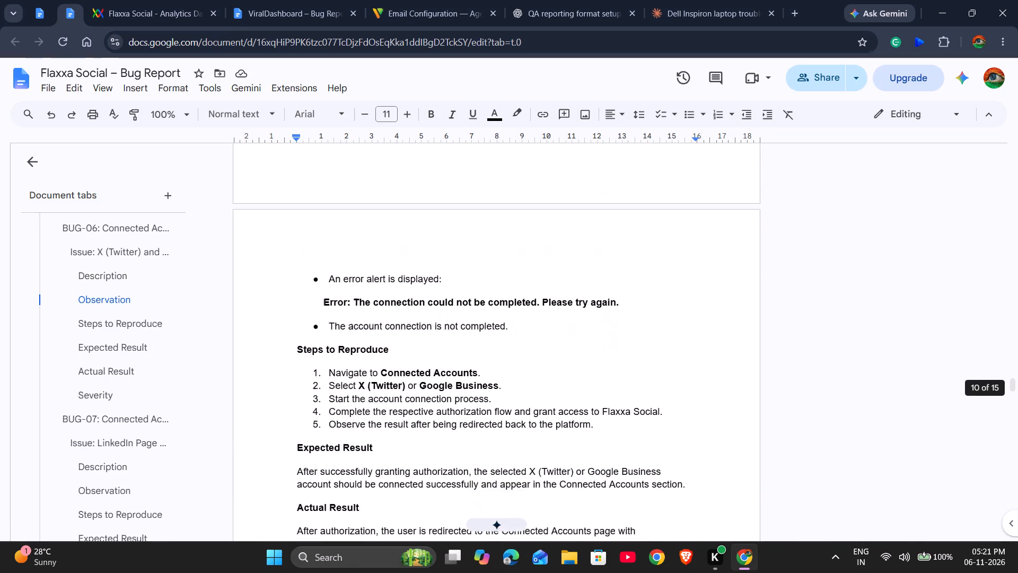
pyautogui.scroll(-7, 442, 305)
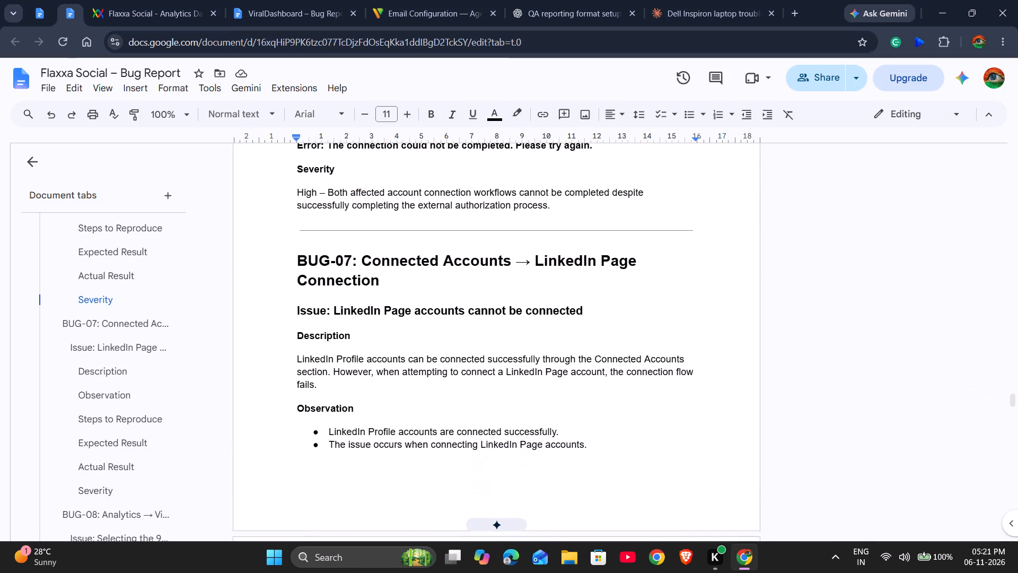
pyautogui.scroll(-5, 442, 305)
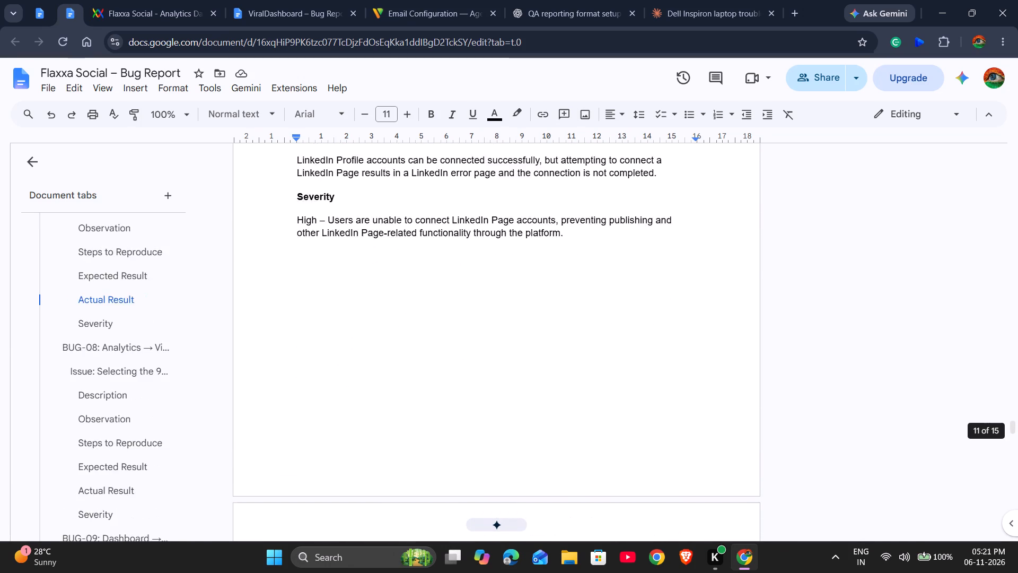
pyautogui.scroll(-7, 442, 305)
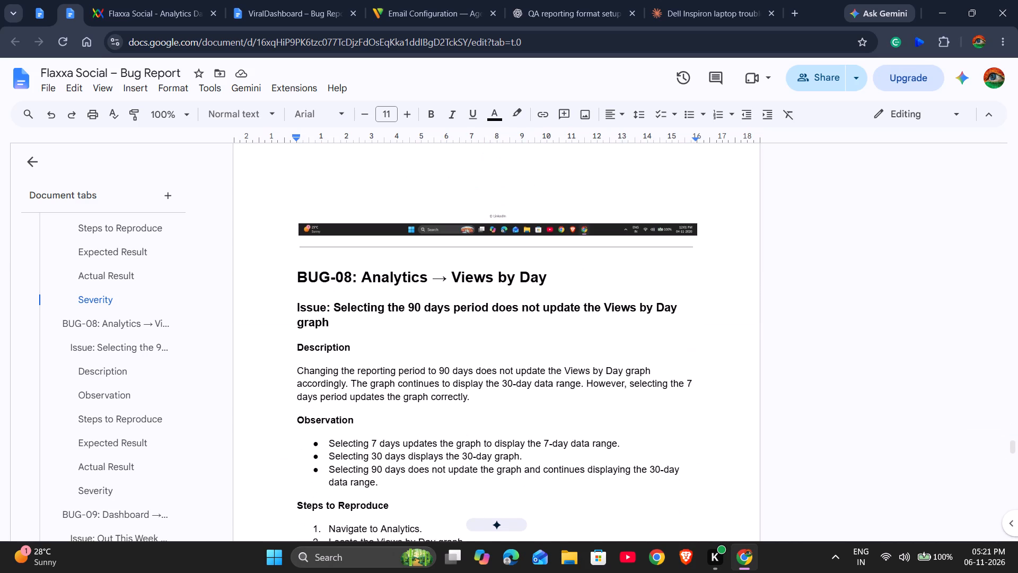
pyautogui.scroll(-2, 442, 305)
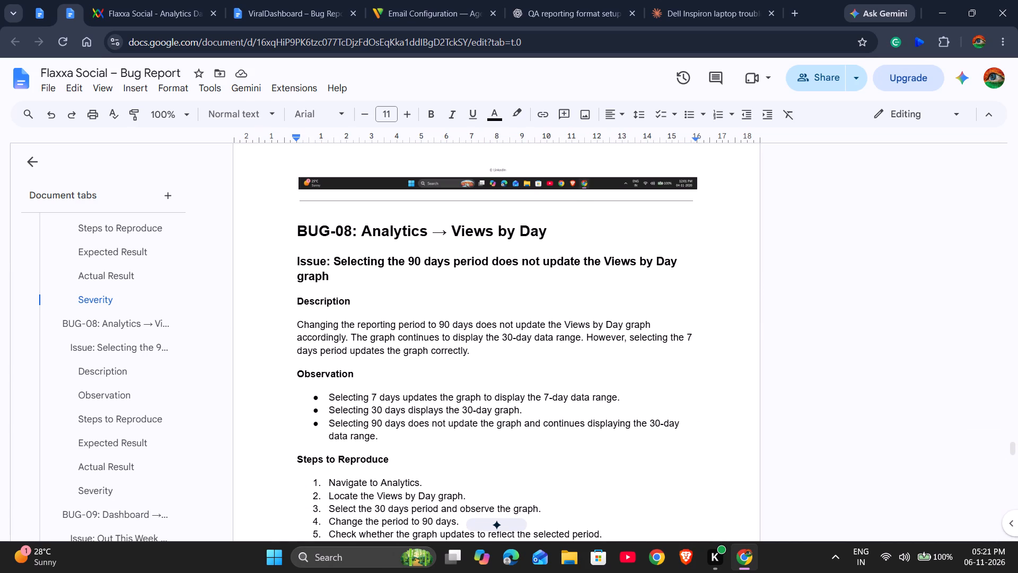
# Recheck BUG-08 in Flaxxa Social's Analytics by comparing the Views by day graph across the 7, 30 and 90 days periods.
pyautogui.scroll(-2, 442, 305)
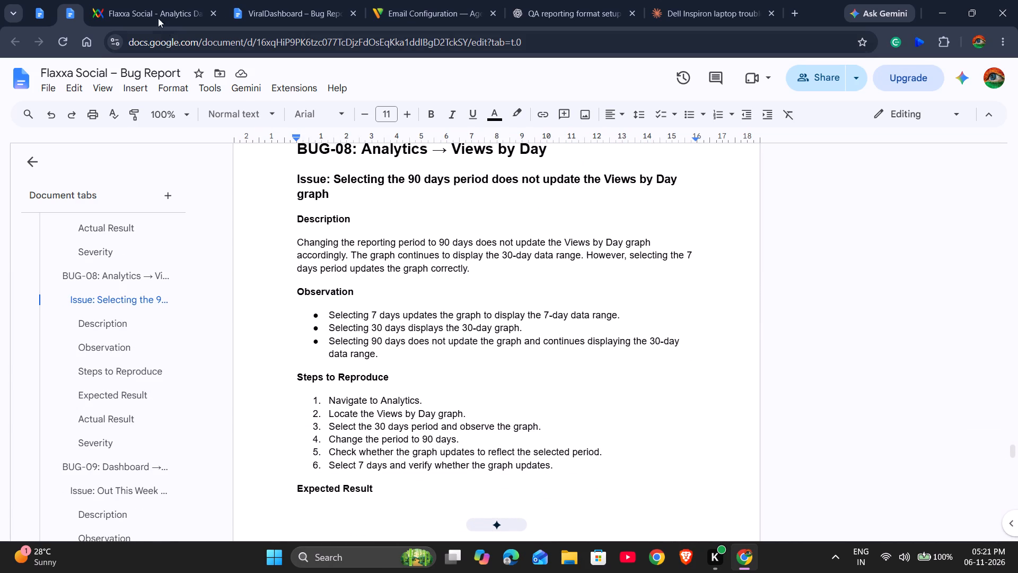
pyautogui.click(150, 6)
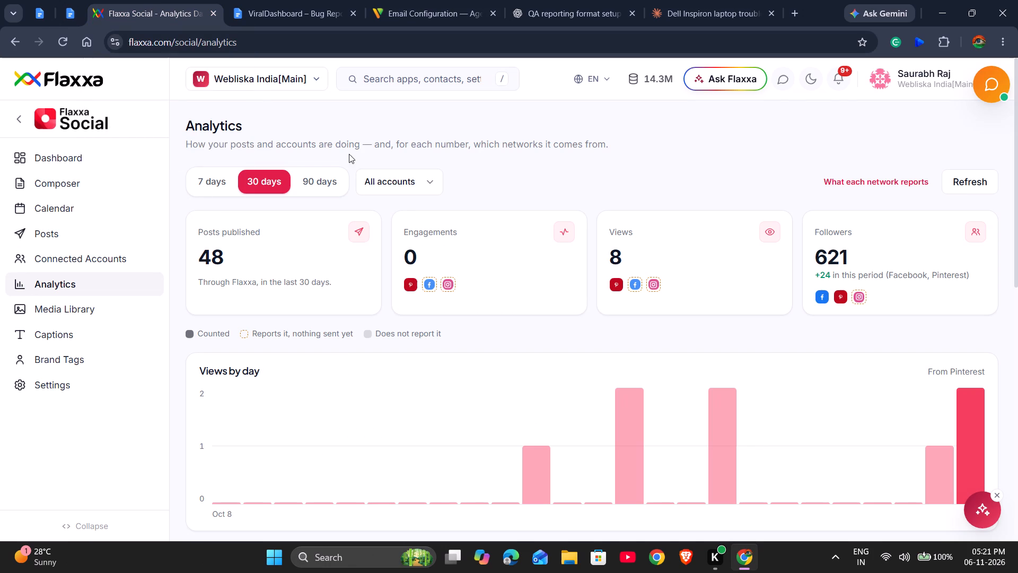
pyautogui.click(326, 175)
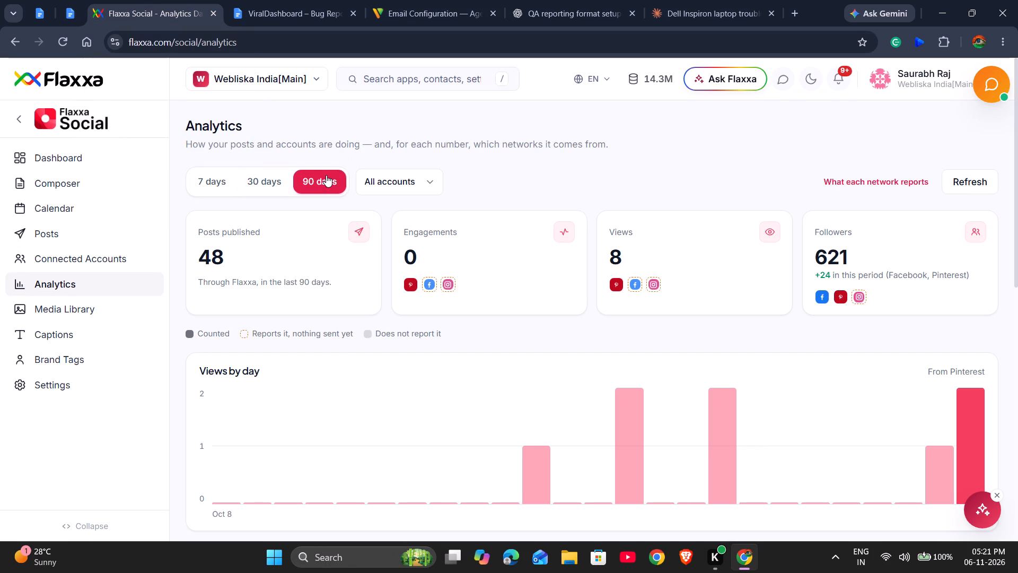
pyautogui.click(257, 173)
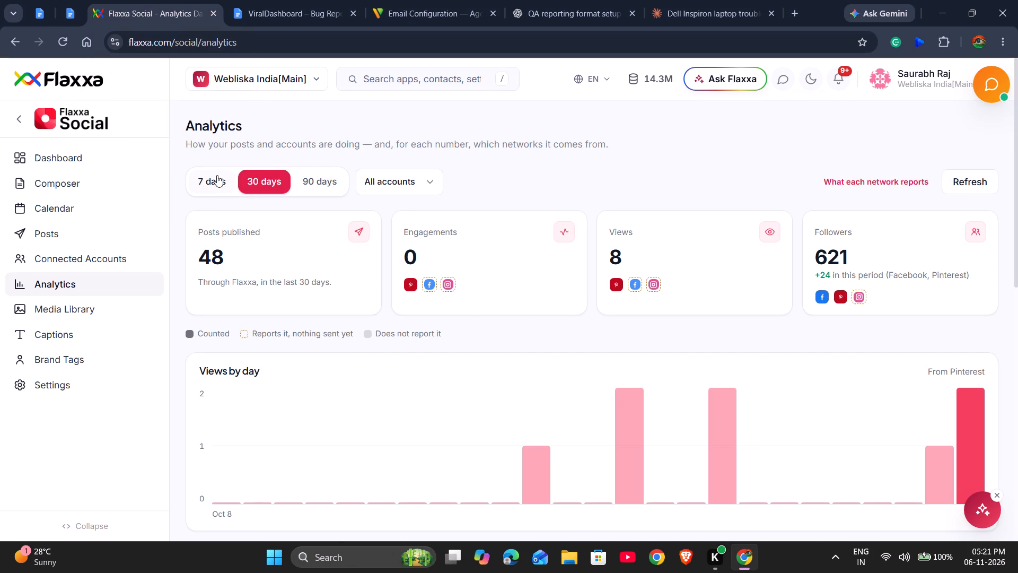
pyautogui.click(217, 175)
pyautogui.click(259, 183)
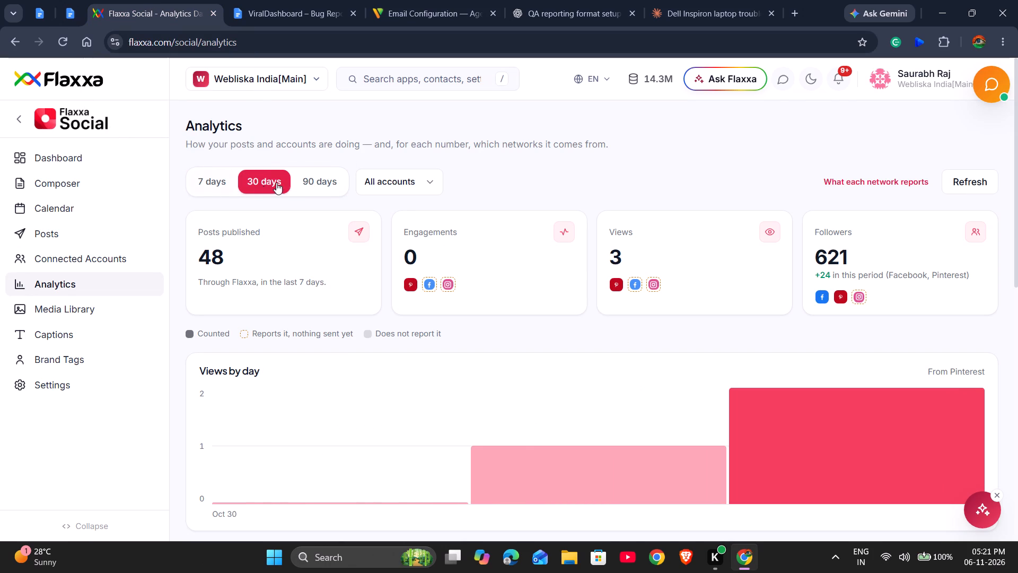
pyautogui.click(306, 183)
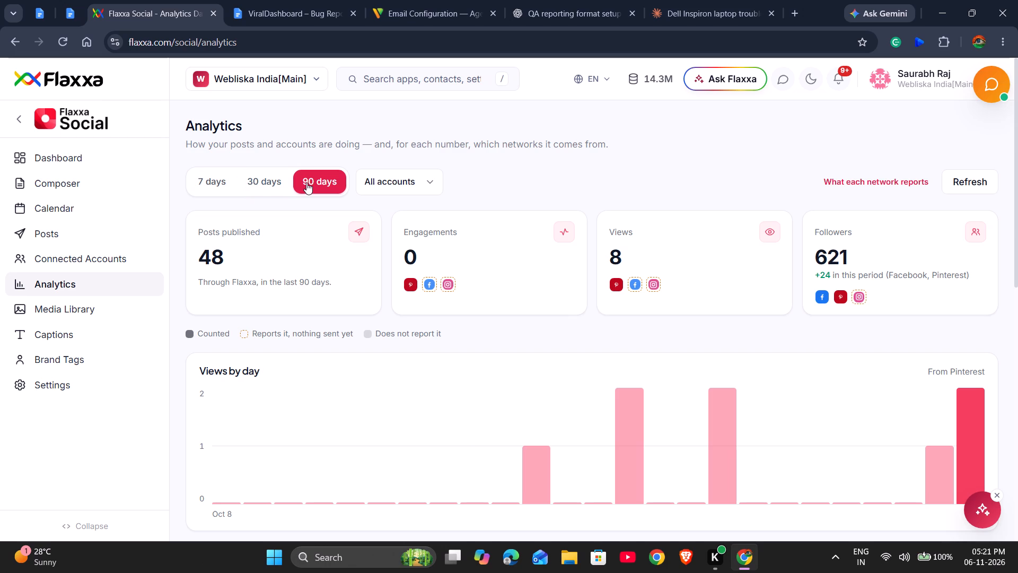
pyautogui.scroll(-1, 527, 430)
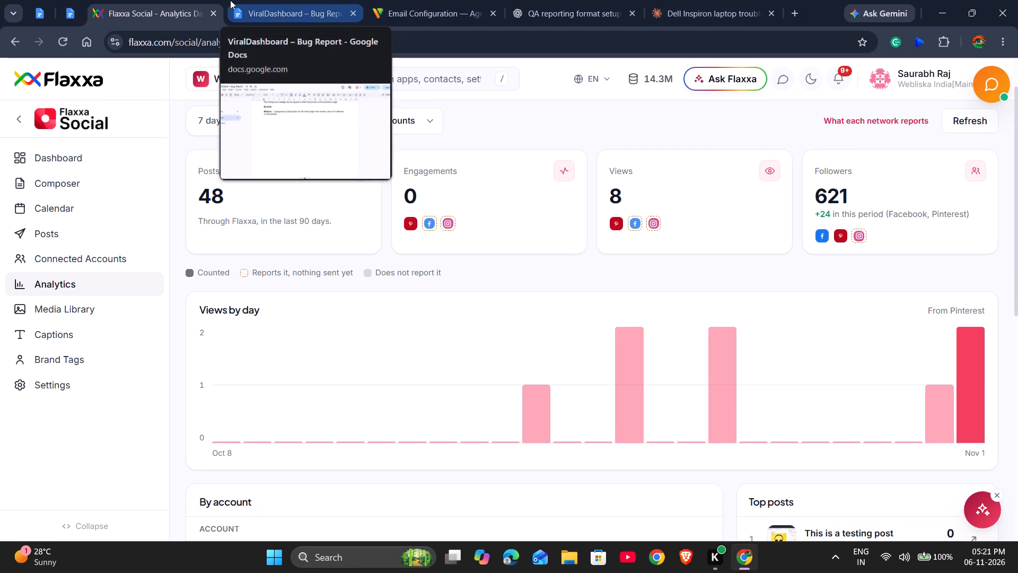
# Read BUG-09 in the bug report and open the Flaxxa Social Dashboard to check the Out This Week summary card.
pyautogui.click(76, 2)
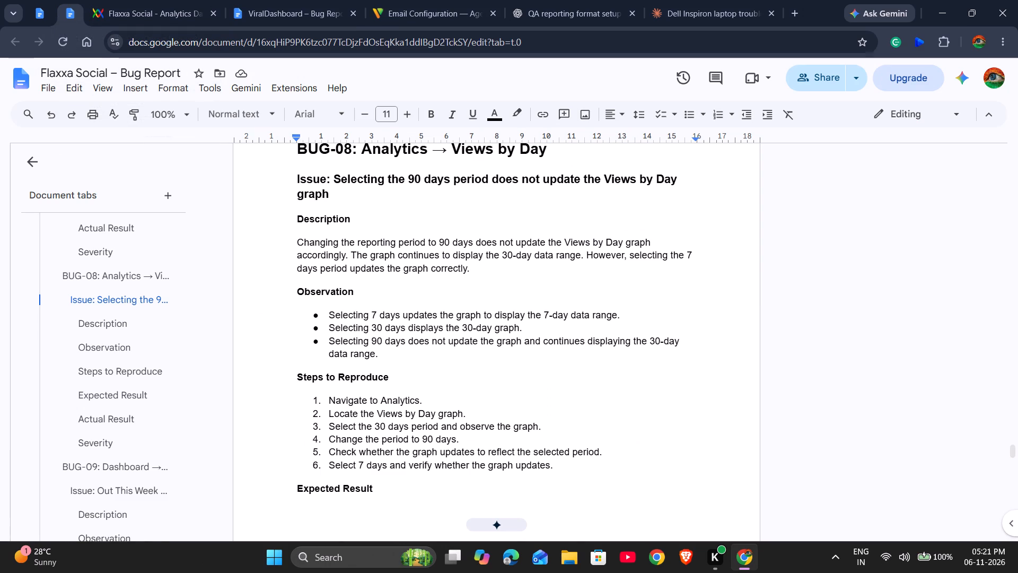
pyautogui.scroll(-6, 399, 305)
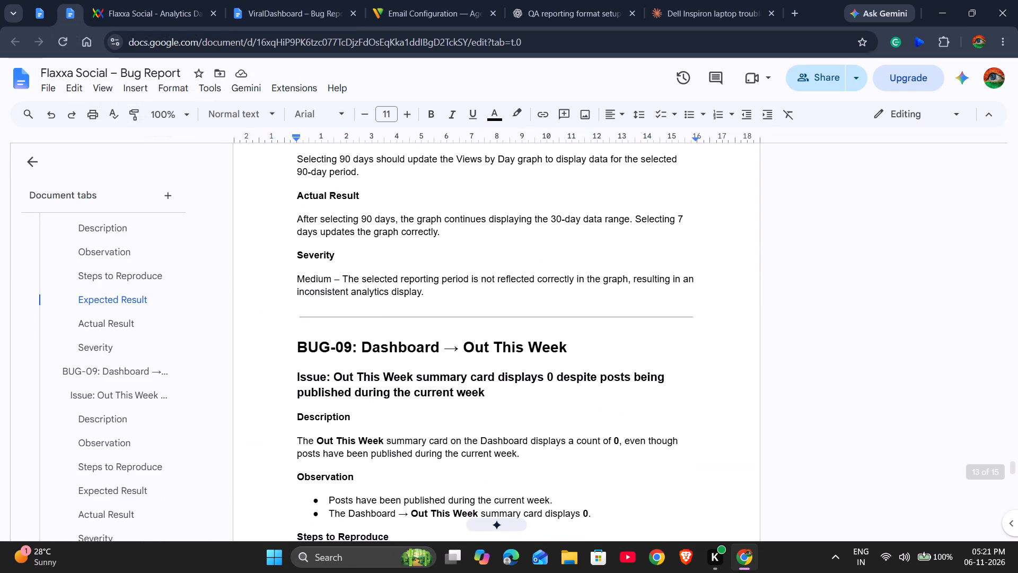
pyautogui.scroll(-2, 399, 305)
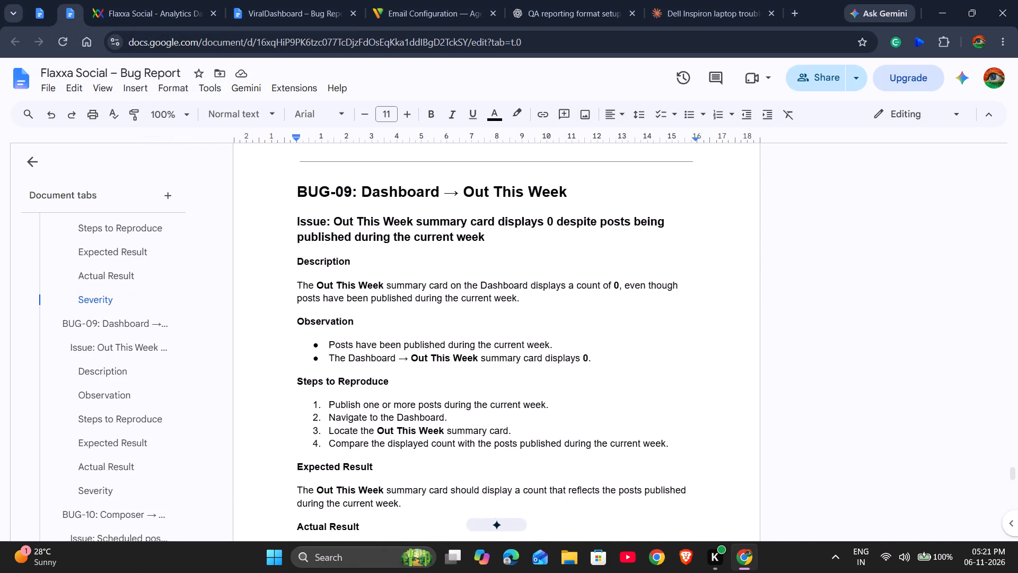
pyautogui.click(145, 0)
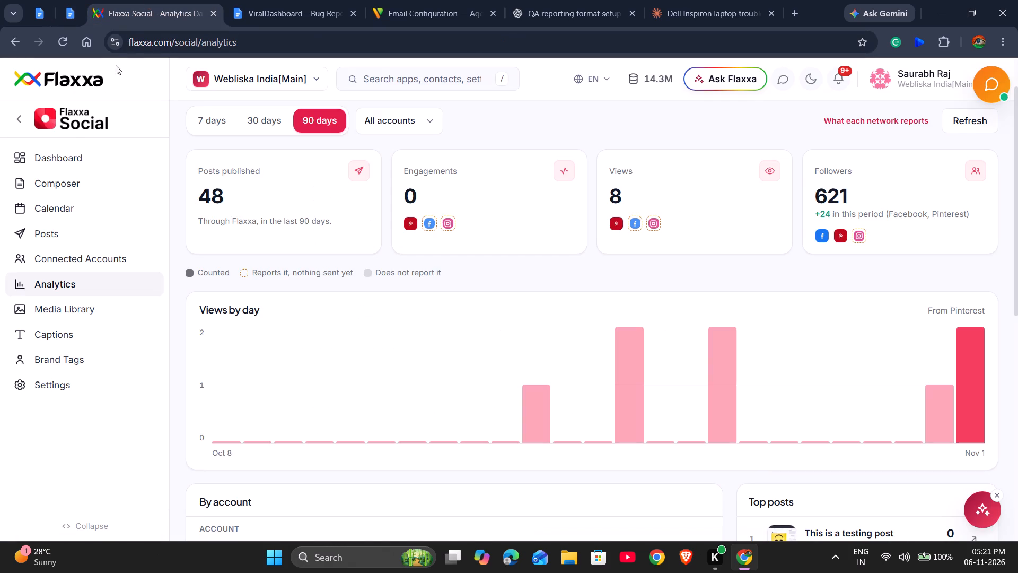
pyautogui.click(71, 152)
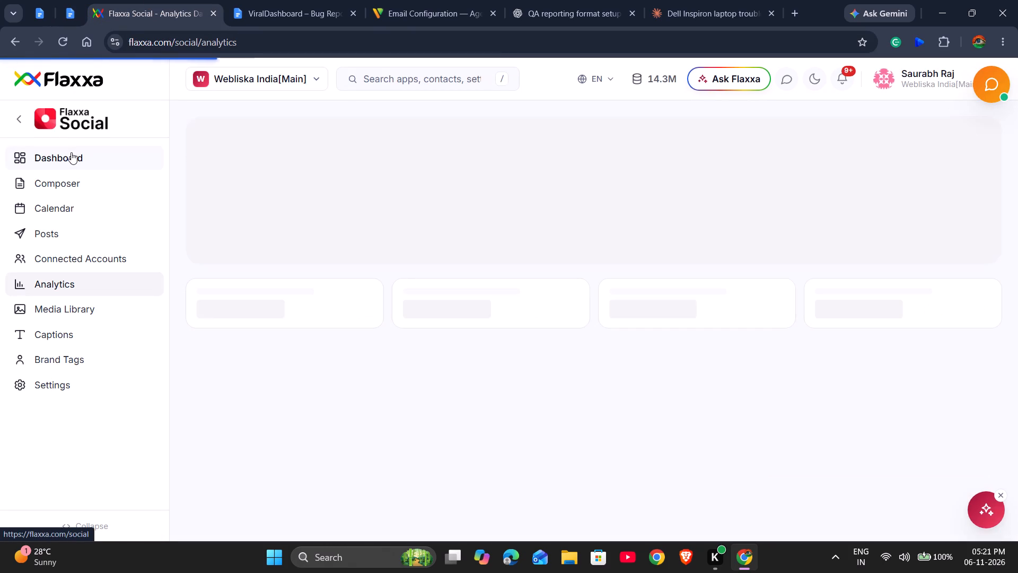
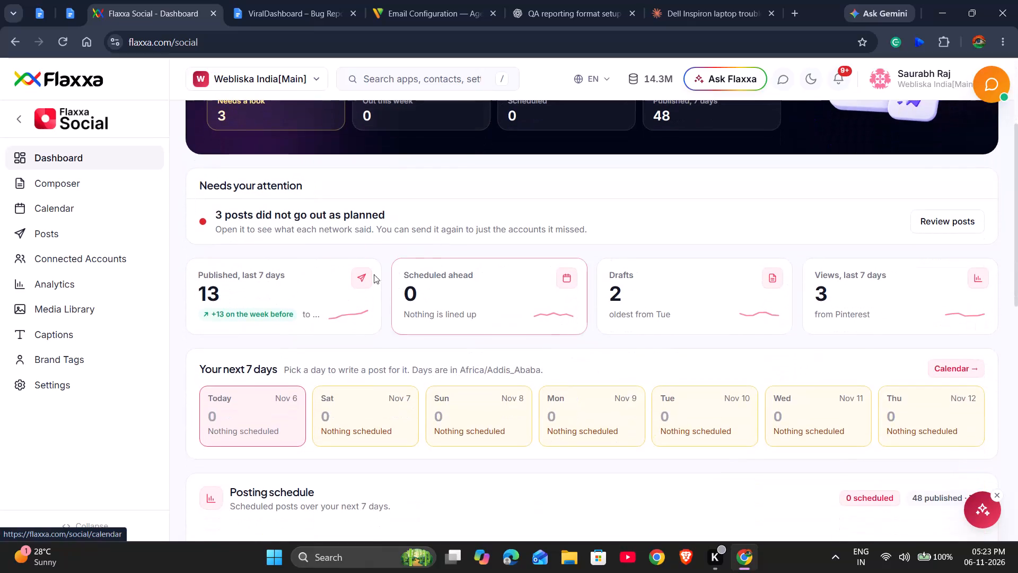
# Read the rest of BUG-09 and the BUG-10 scheduled post draft issue in the bug report, returning to Flaxxa Social to recheck it.
pyautogui.click(67, 6)
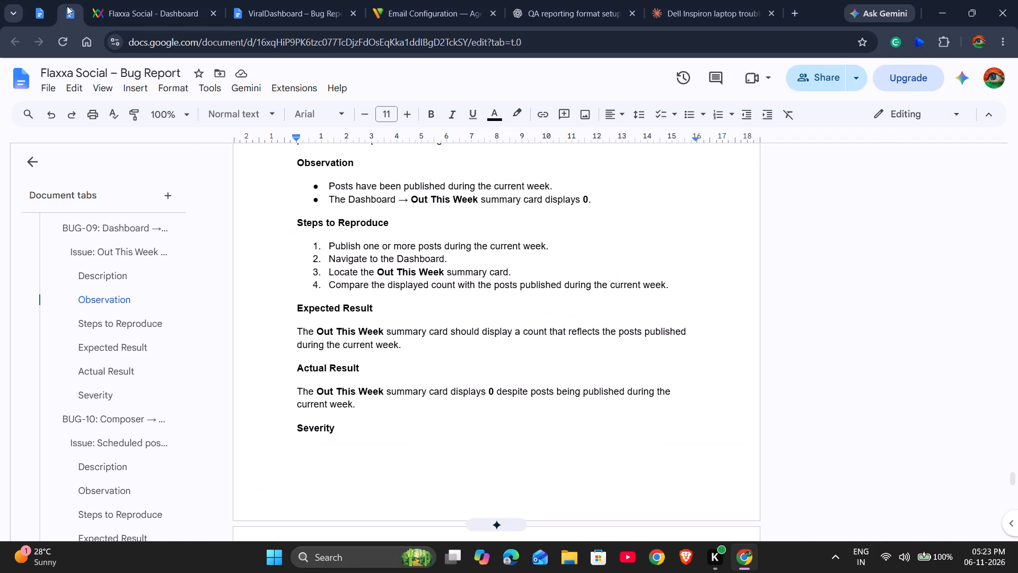
pyautogui.scroll(-1, 473, 350)
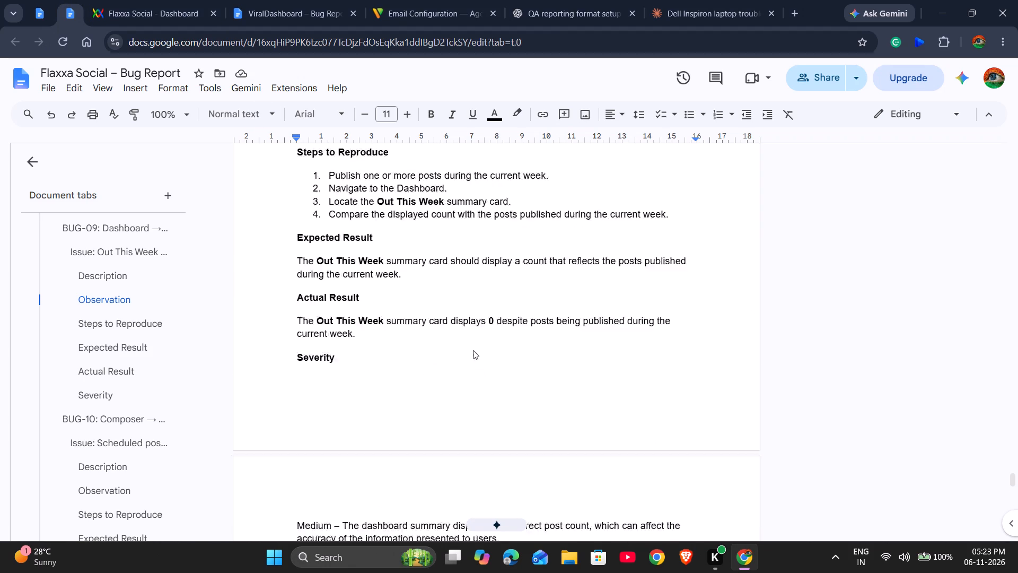
pyautogui.scroll(-4, 473, 350)
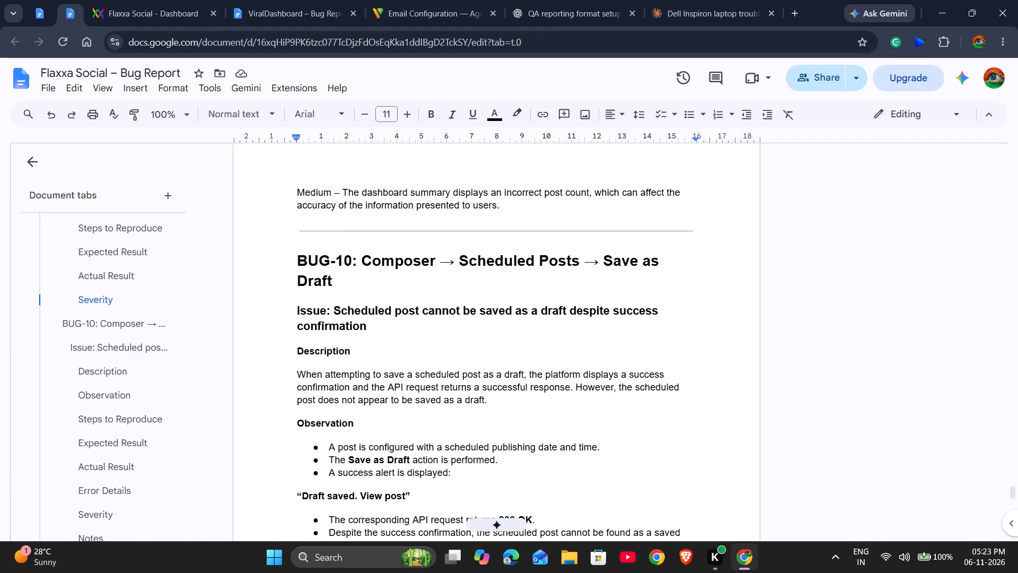
pyautogui.click(131, 13)
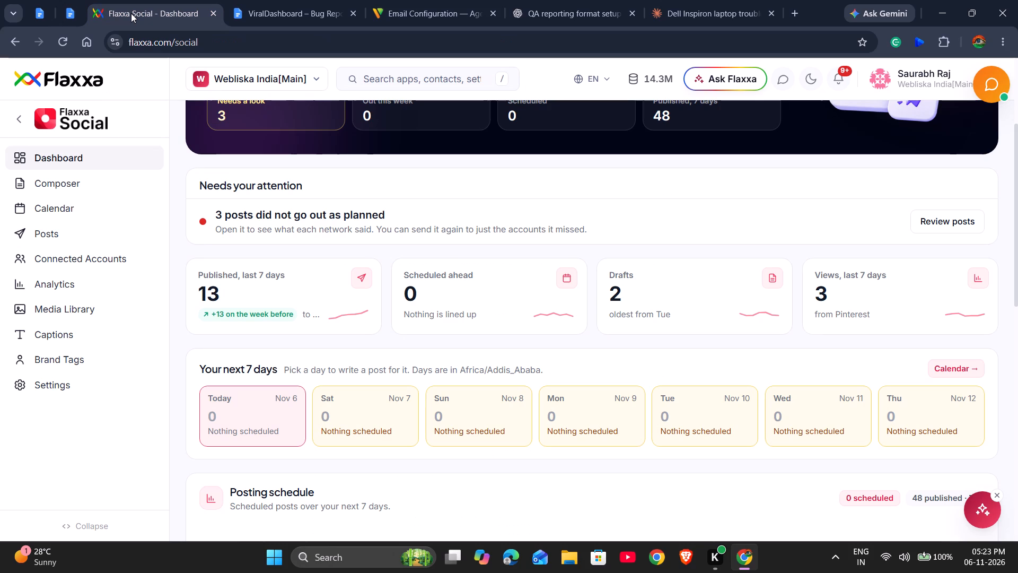
pyautogui.click(71, 10)
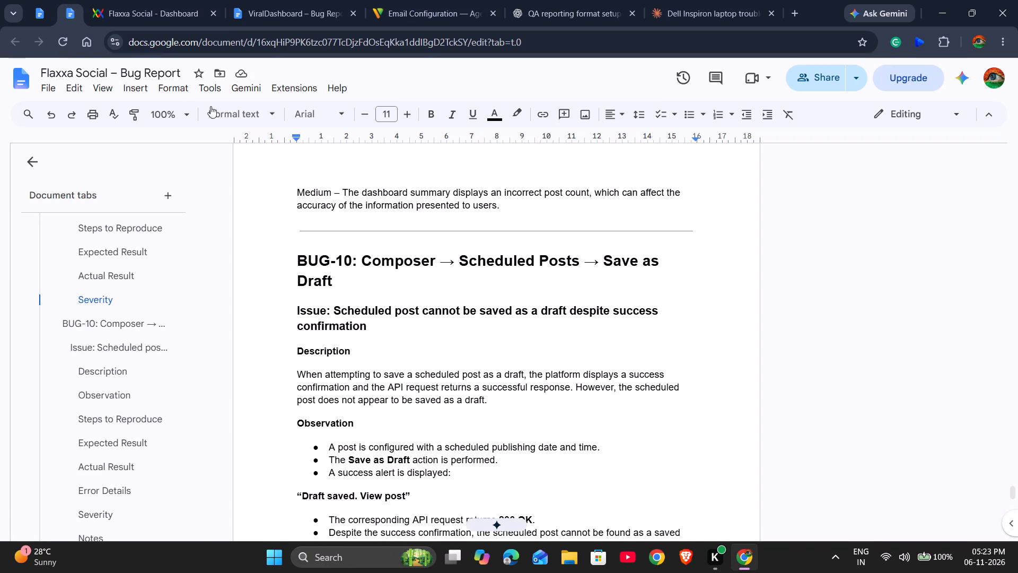
pyautogui.click(134, 11)
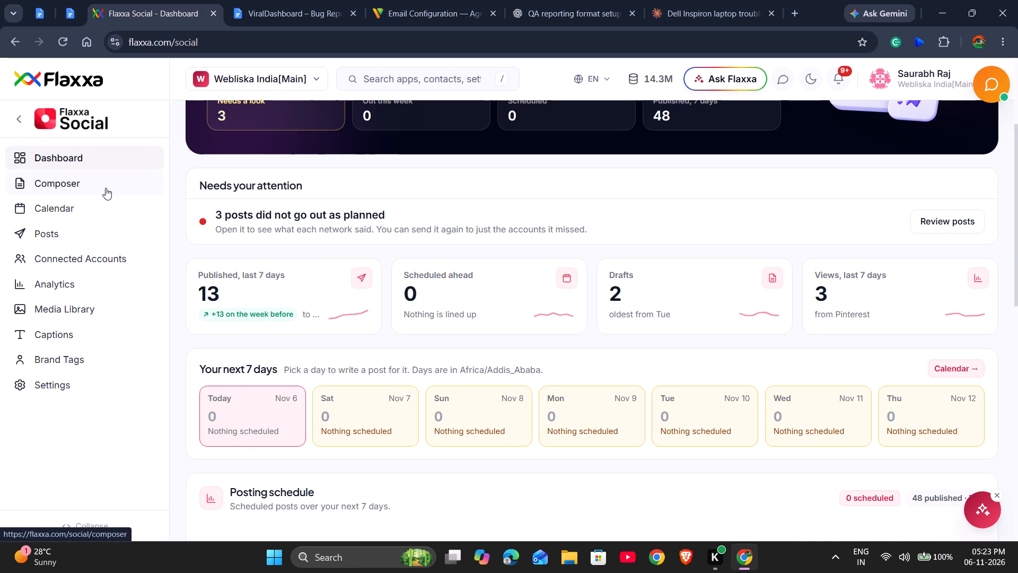
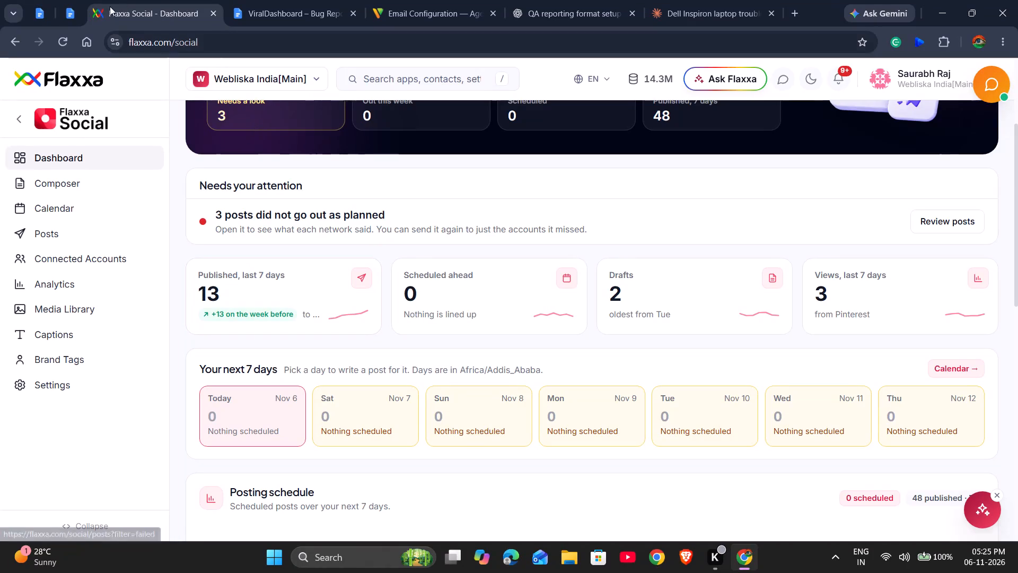
# Recheck BUG-10 in the report, then start posting again the published kitten photo post from Thu, Nov 5, 4:49 PM.
pyautogui.click(72, 14)
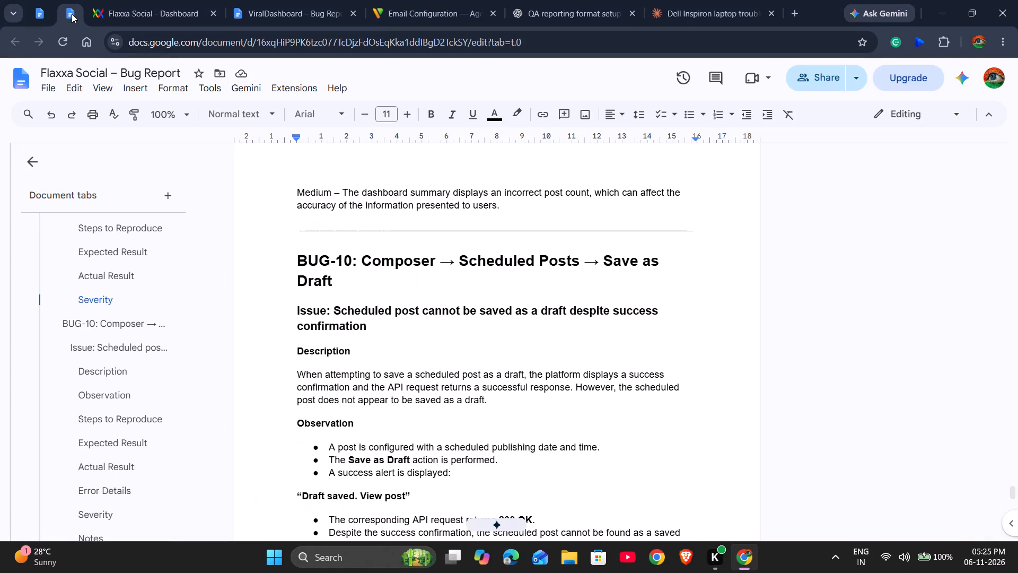
pyautogui.click(175, 10)
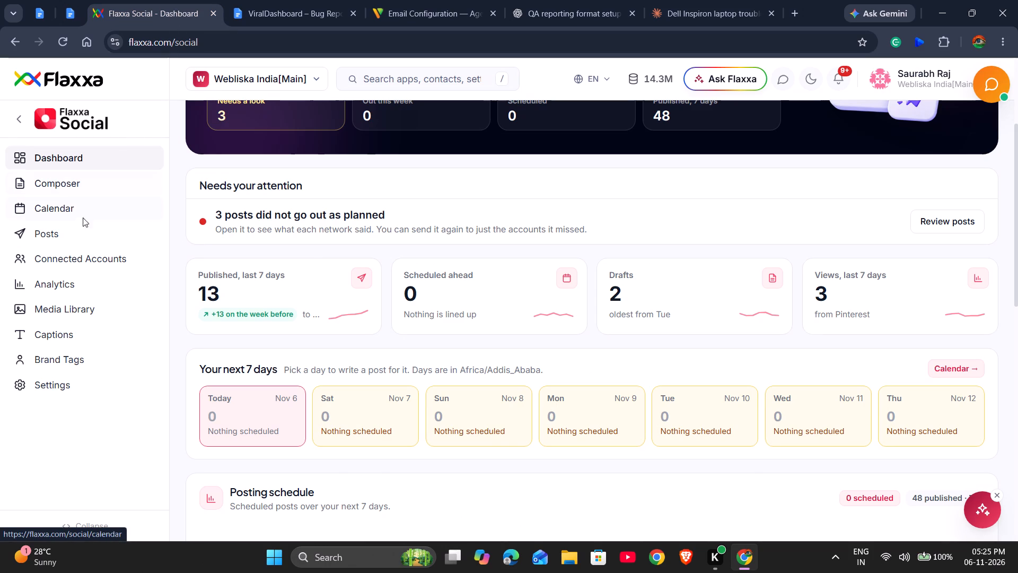
pyautogui.click(78, 235)
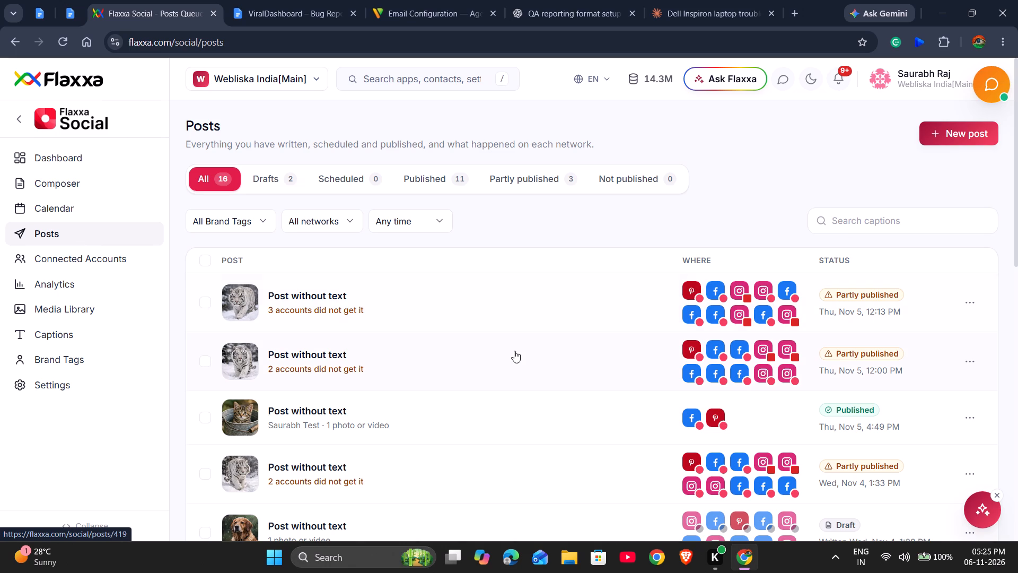
pyautogui.scroll(-3, 514, 351)
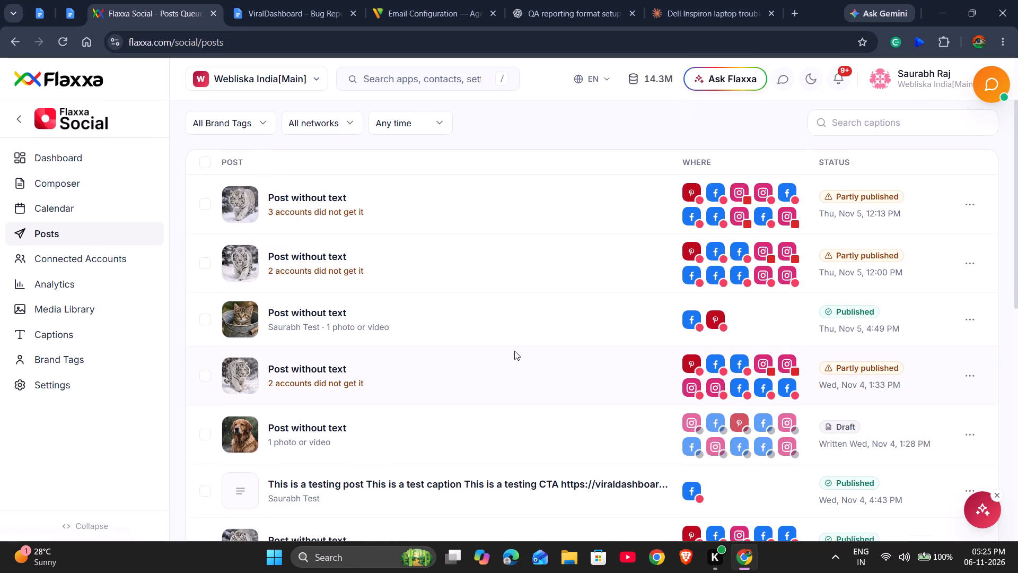
pyautogui.scroll(-1, 514, 351)
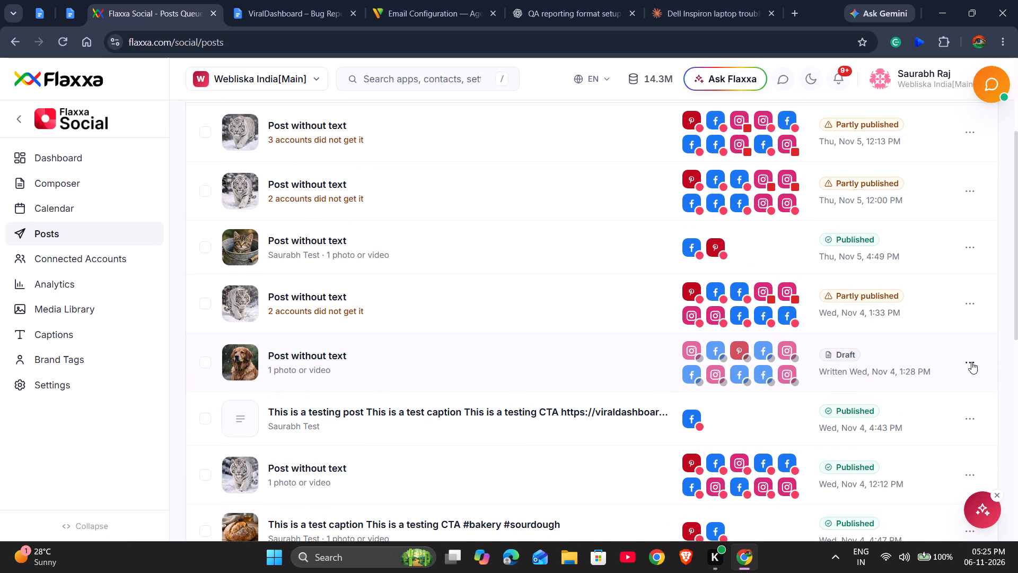
pyautogui.scroll(1, 971, 362)
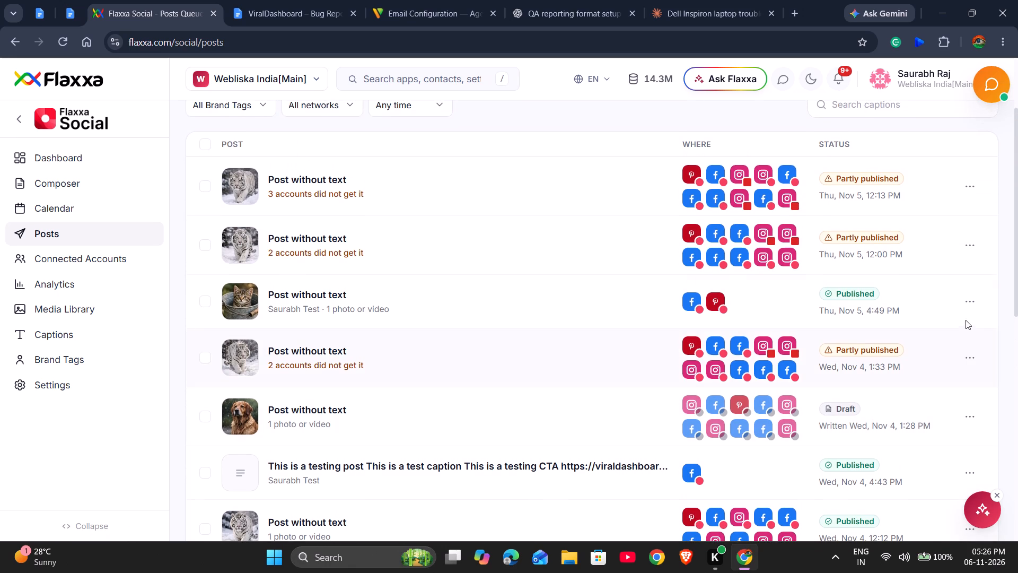
pyautogui.click(965, 302)
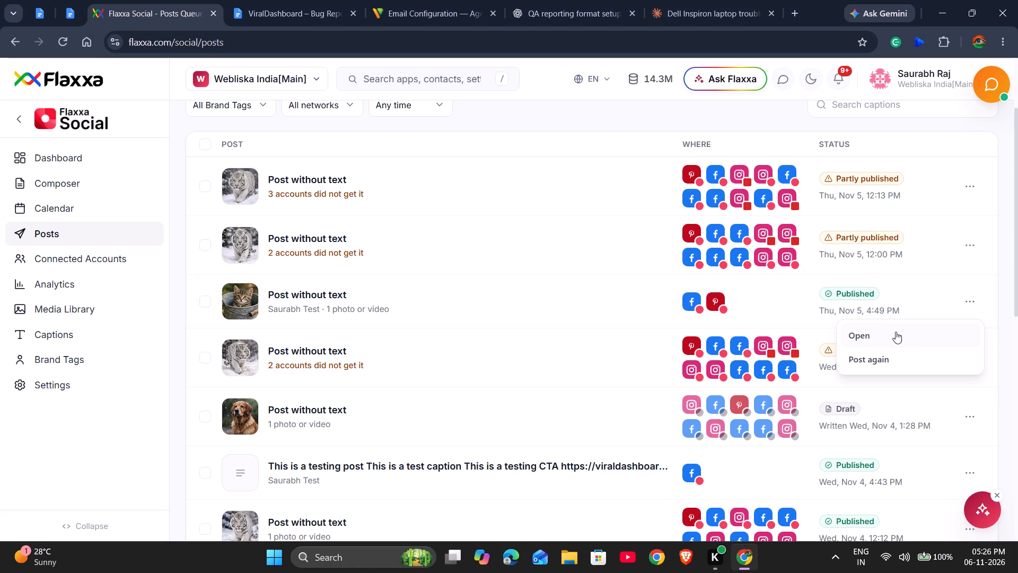
pyautogui.click(866, 363)
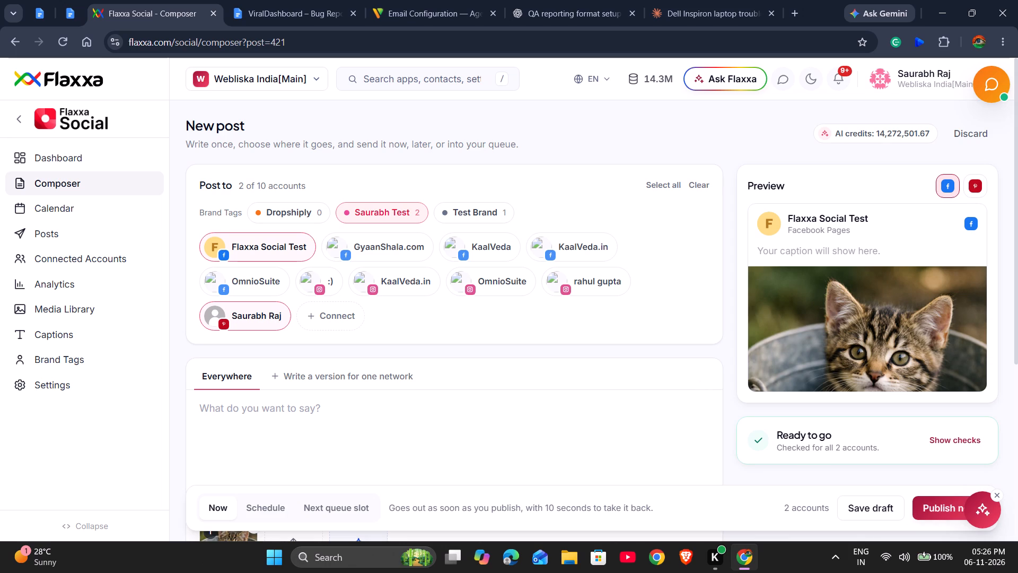
pyautogui.scroll(-5, 689, 449)
pyautogui.scroll(1, 689, 449)
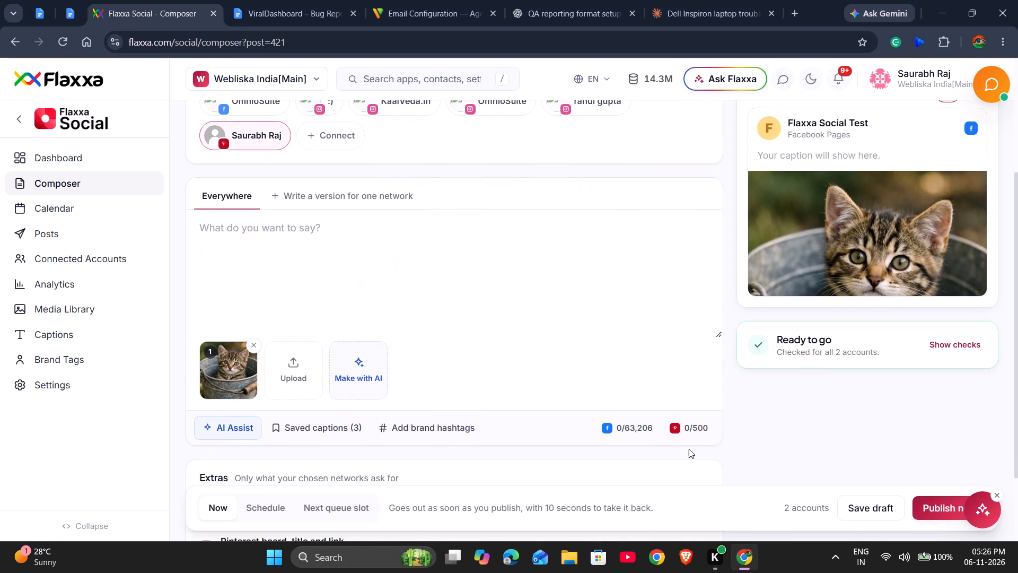
pyautogui.scroll(5, 689, 449)
pyautogui.scroll(-5, 689, 449)
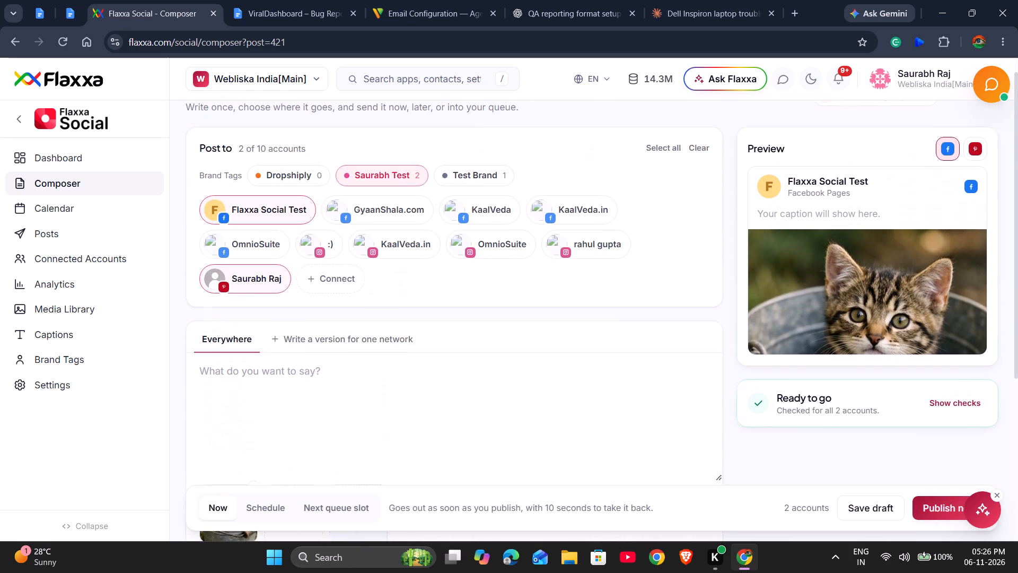
pyautogui.scroll(-1, 689, 449)
pyautogui.click(271, 499)
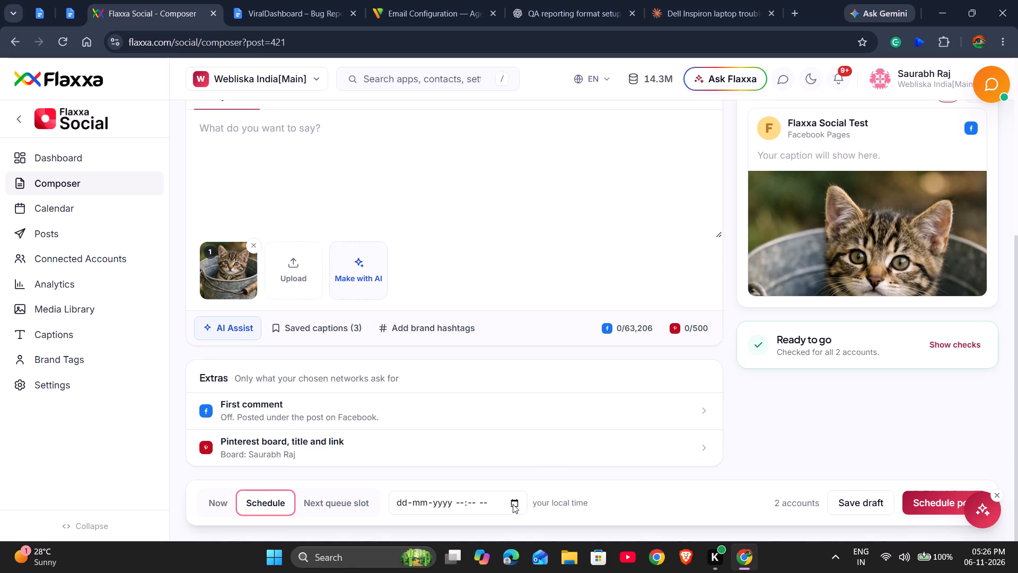
pyautogui.click(512, 505)
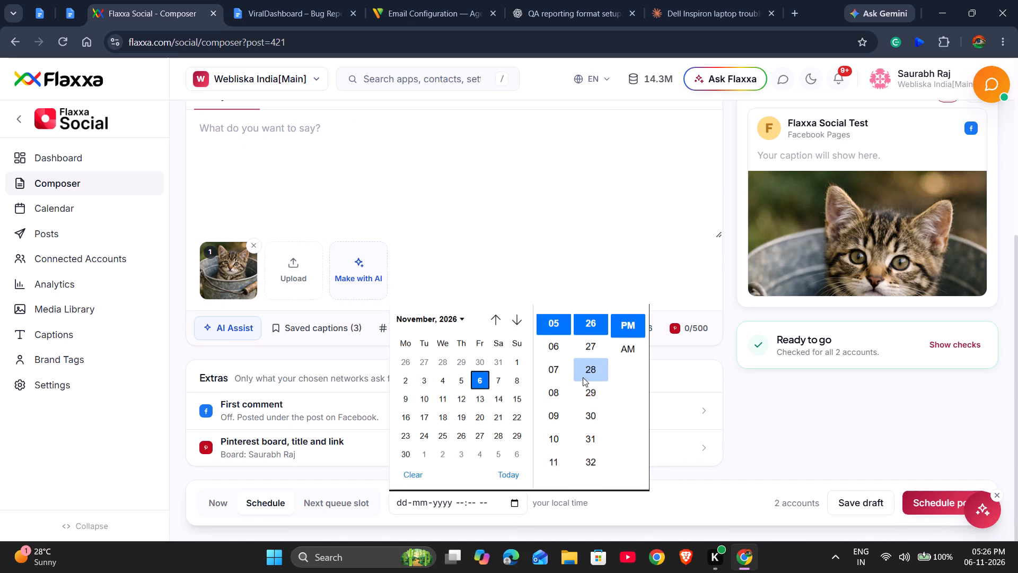
pyautogui.click(587, 412)
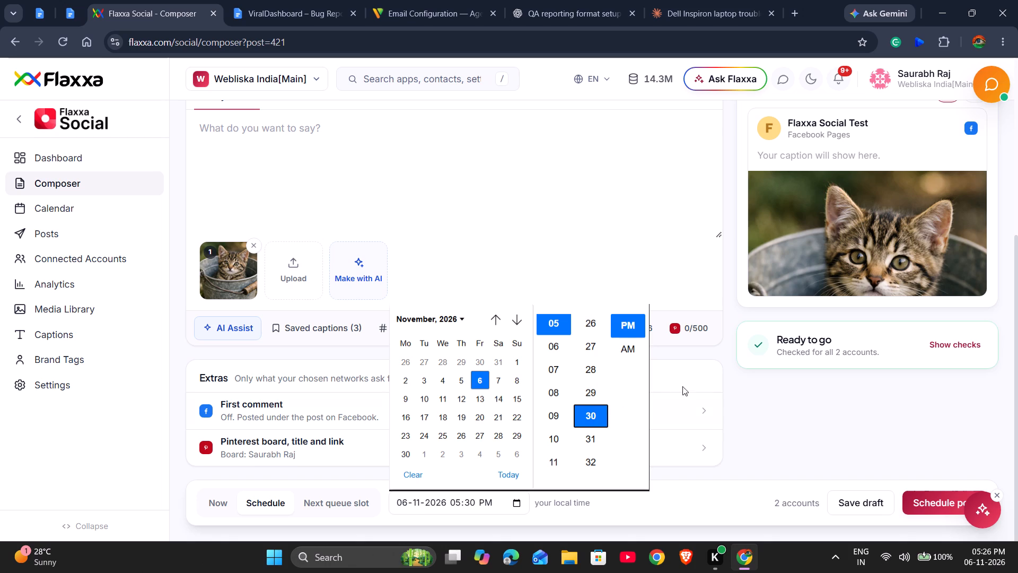
pyautogui.click(779, 391)
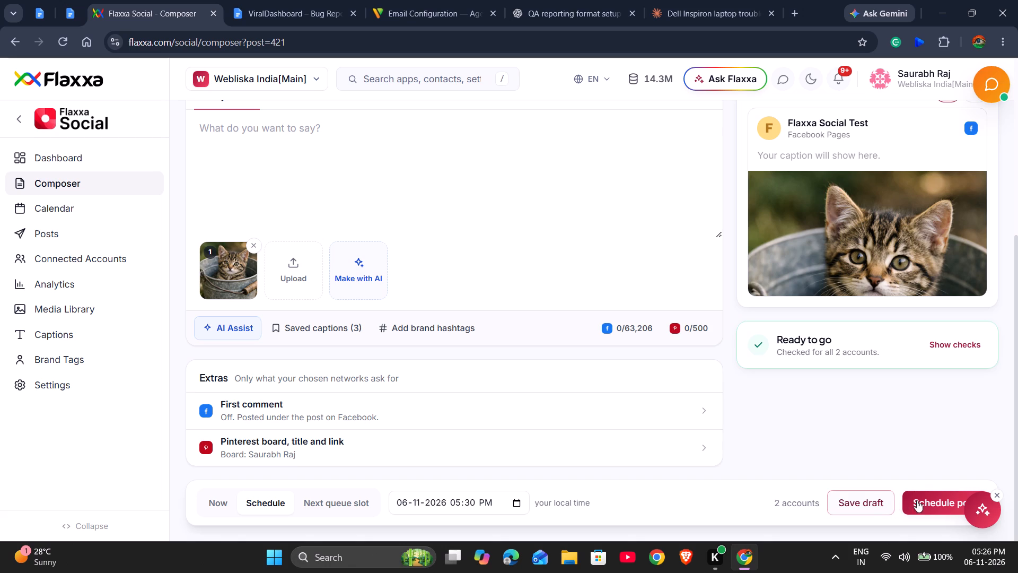
pyautogui.click(942, 499)
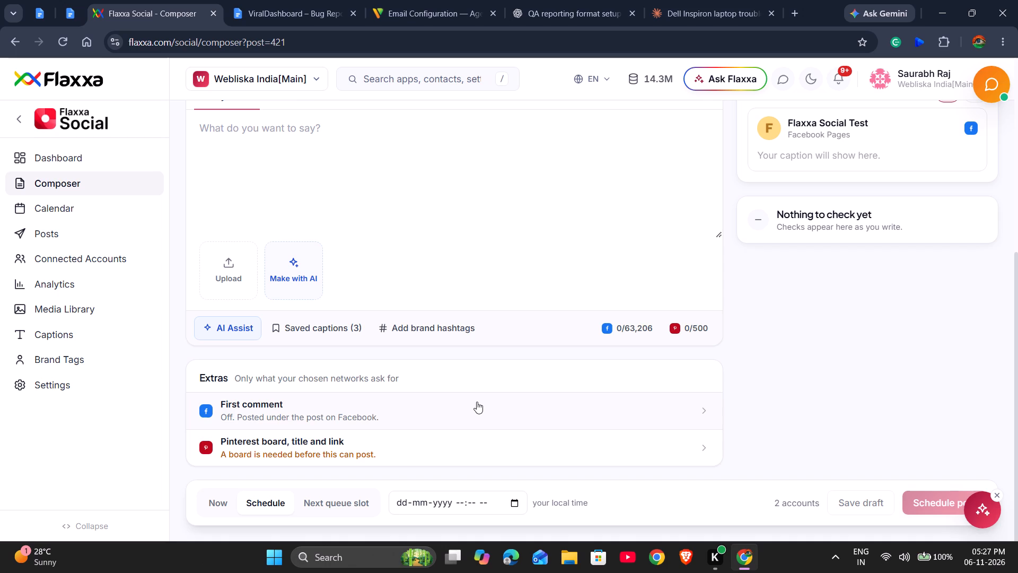
# Open the newly scheduled kitten photo post, edit its timing from Schedule to Now, and save it as a draft.
pyautogui.scroll(9, 477, 402)
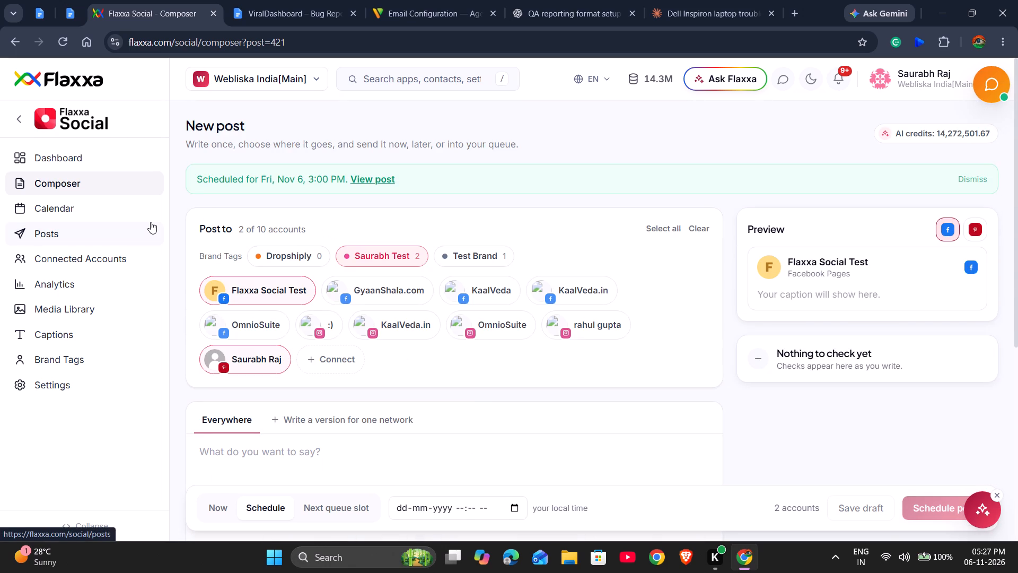
pyautogui.click(373, 178)
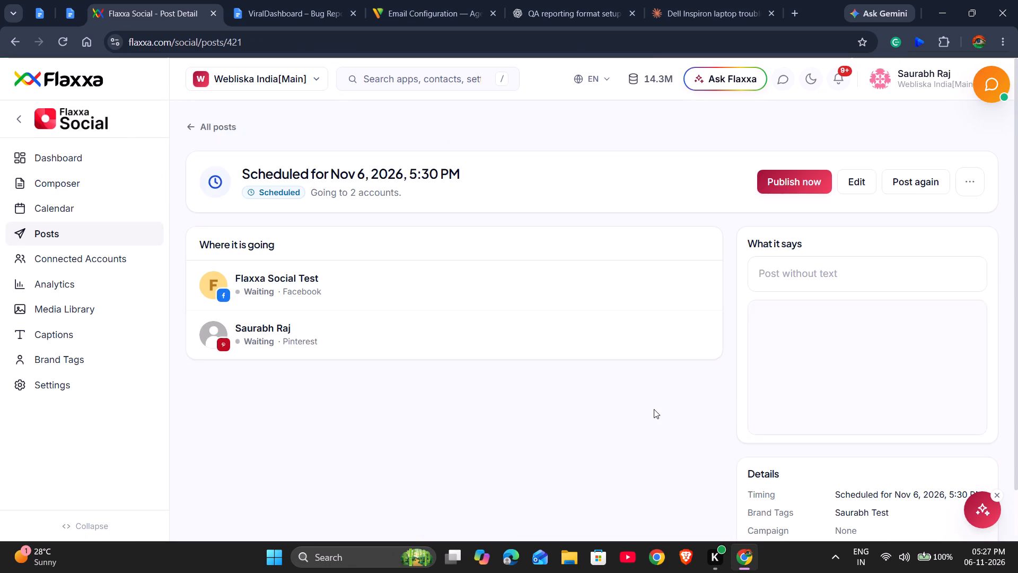
pyautogui.click(845, 188)
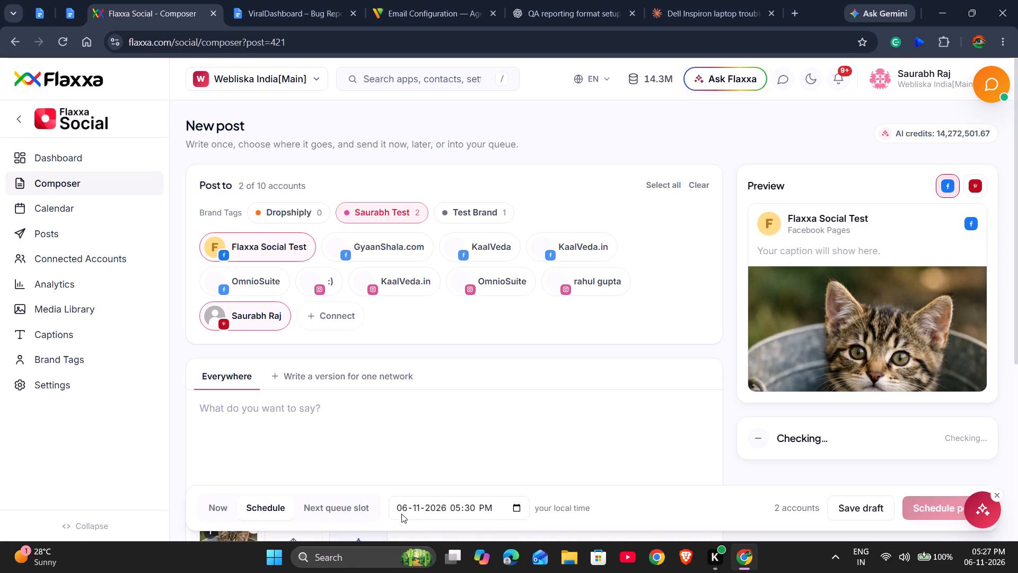
pyautogui.click(213, 506)
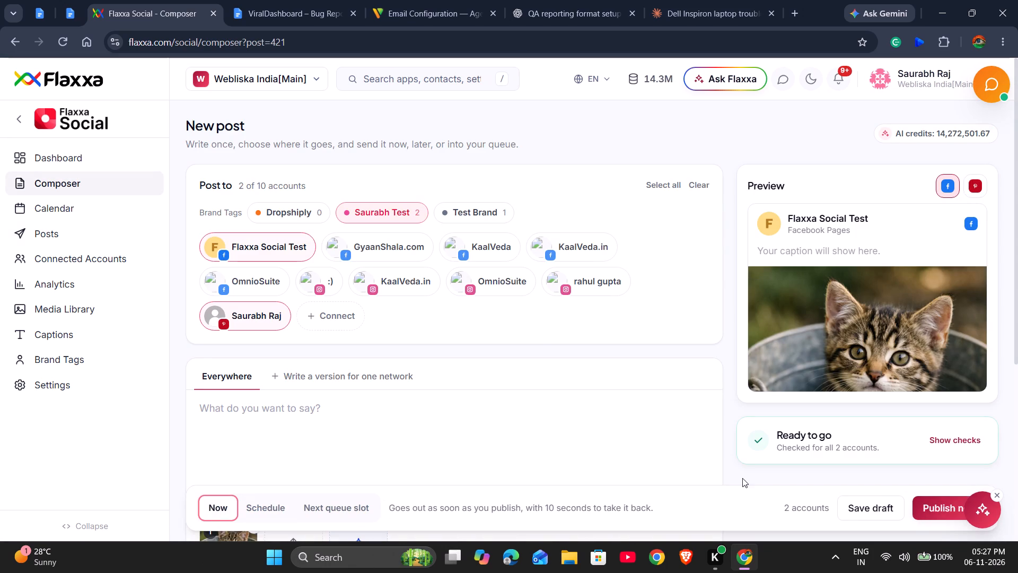
pyautogui.click(864, 508)
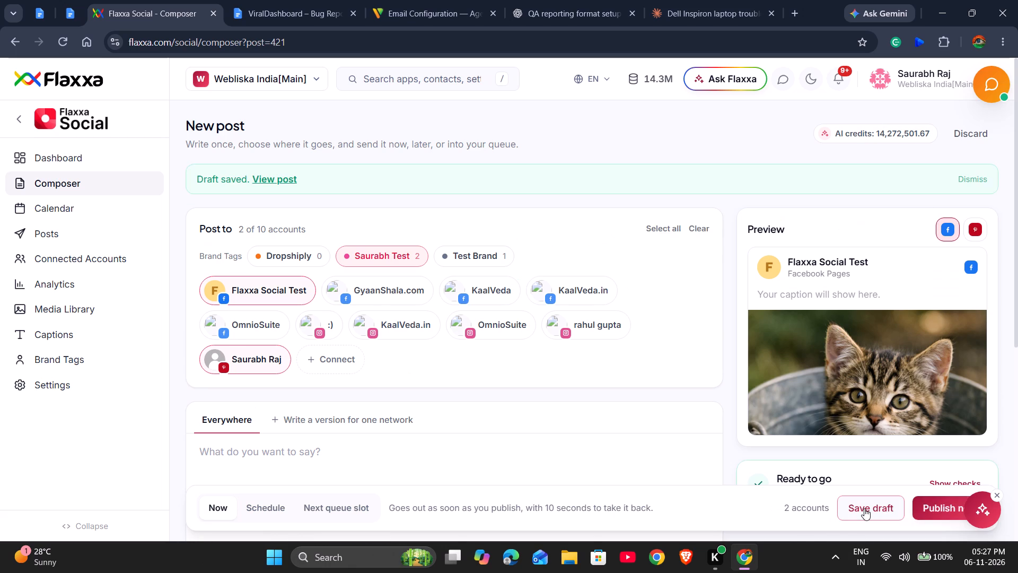
# Check the saved post's status on its detail page and in the Posts list.
pyautogui.click(286, 179)
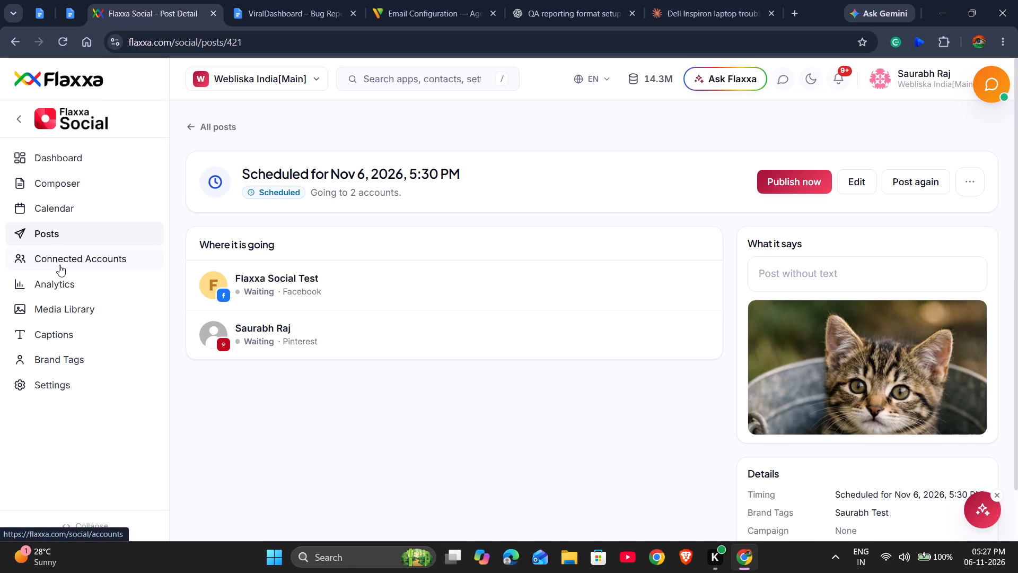
pyautogui.click(89, 237)
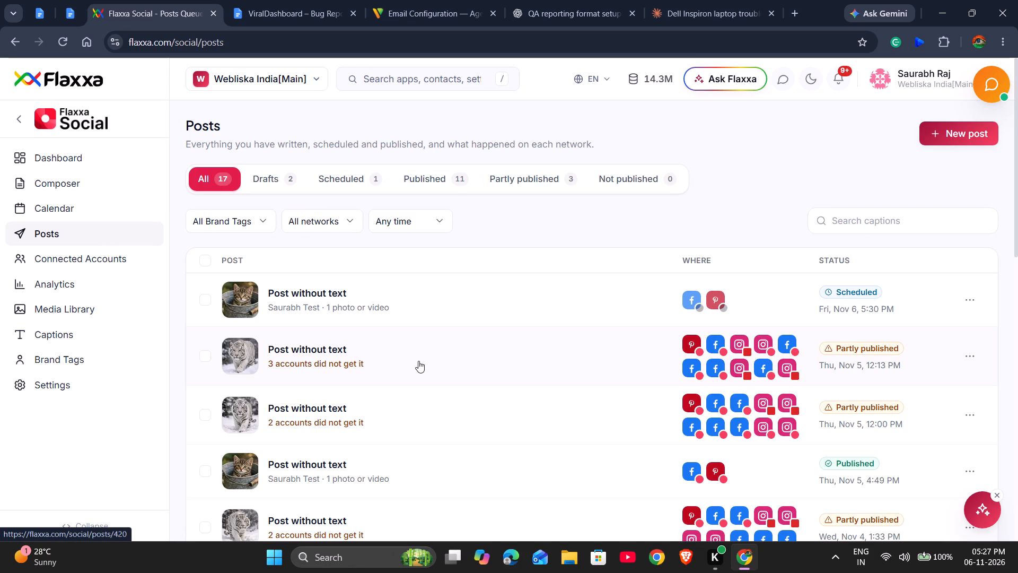
# Reopen the kitten photo post dated Fri, Nov 6, 5:30 PM for editing from the Posts list.
pyautogui.click(975, 299)
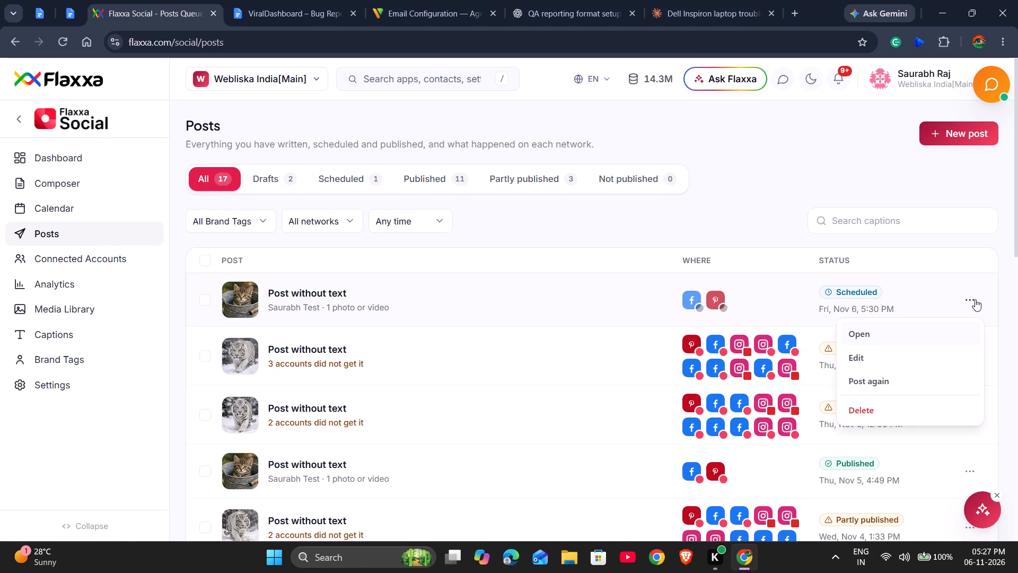
pyautogui.click(887, 357)
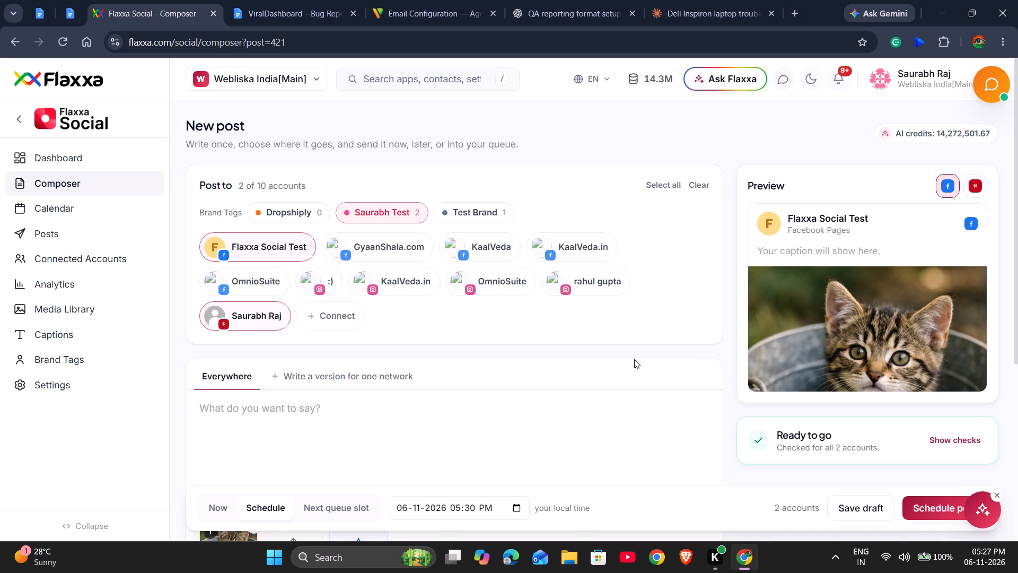
# Review the kitten post and its schedule in the Composer, and save it as a draft.
pyautogui.scroll(1, 634, 359)
pyautogui.scroll(-6, 634, 359)
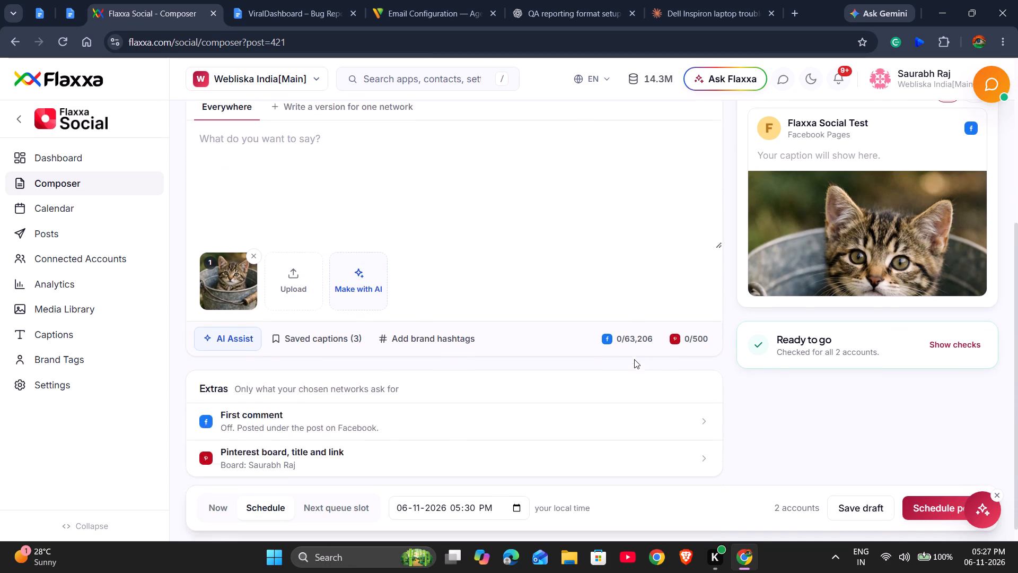
pyautogui.scroll(-2, 634, 359)
pyautogui.scroll(6, 634, 359)
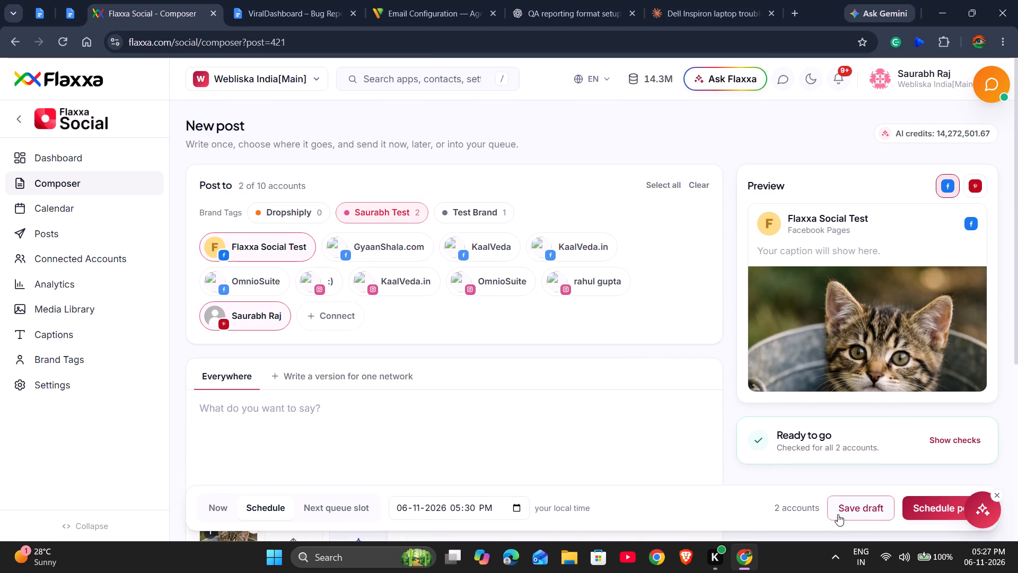
pyautogui.click(517, 507)
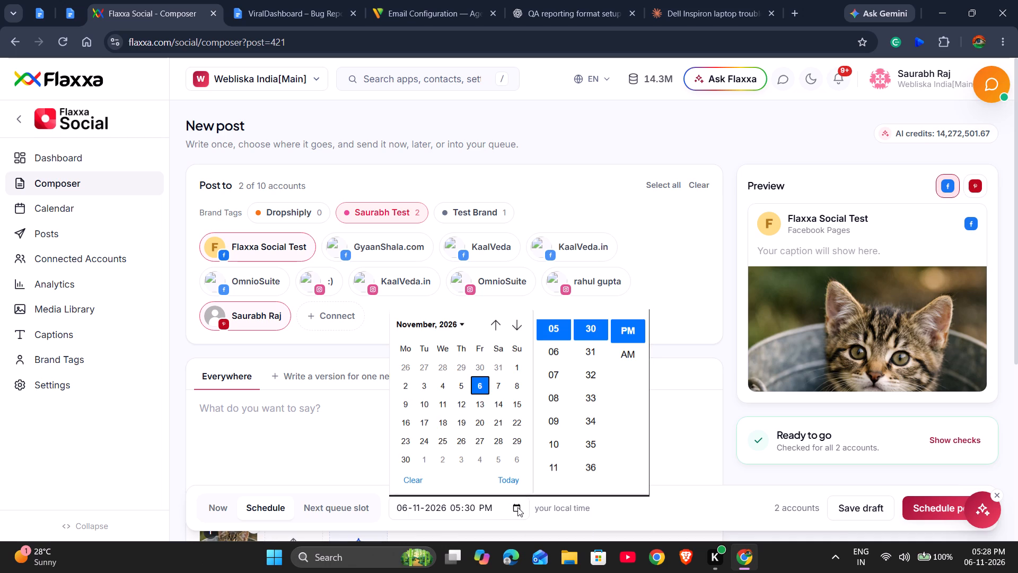
pyautogui.click(726, 446)
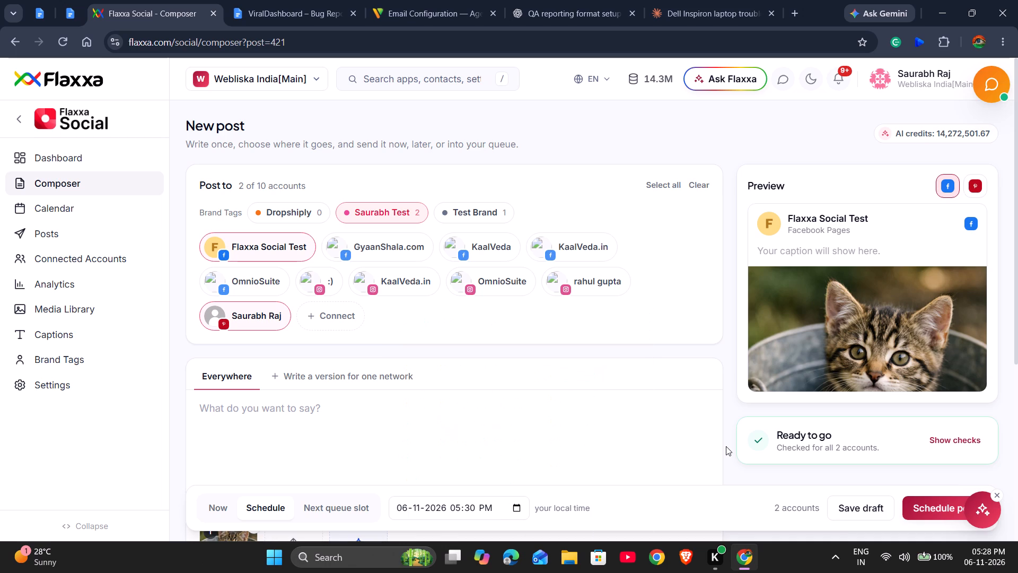
pyautogui.click(857, 516)
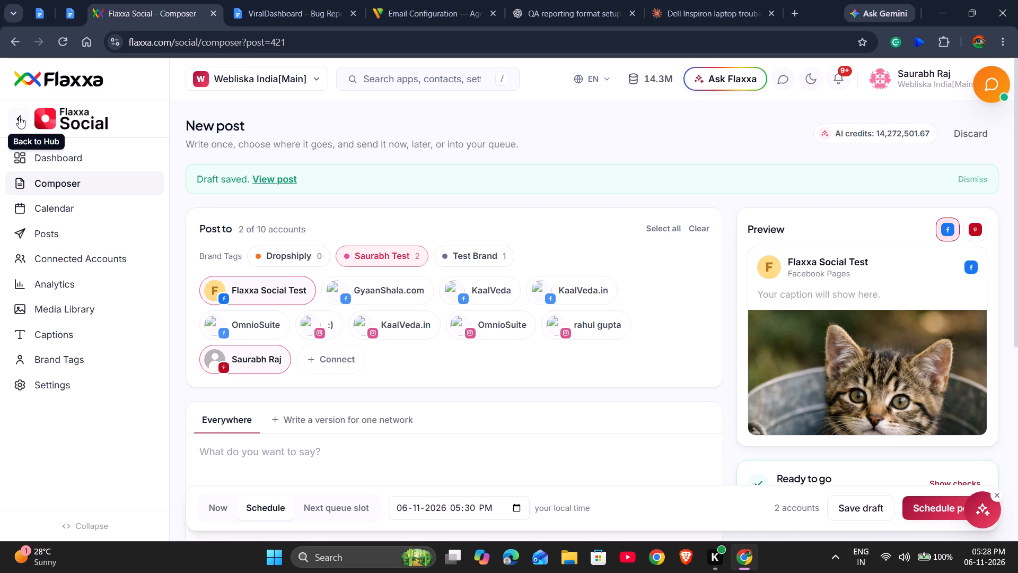
# View the just-saved kitten post's details to check its draft status, and return to BUG-10 in the Flaxxa Social bug report.
pyautogui.click(268, 176)
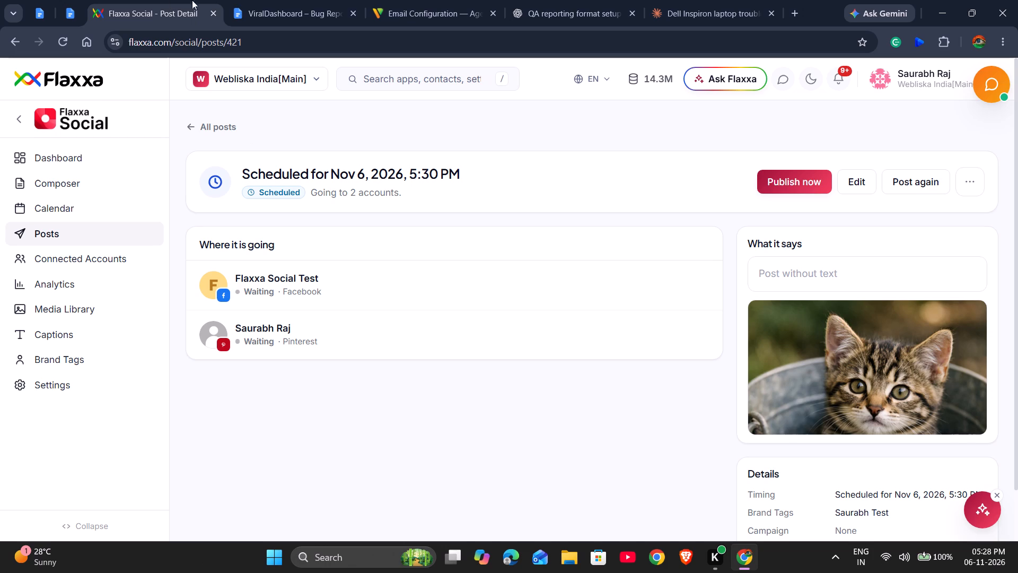
pyautogui.click(71, 10)
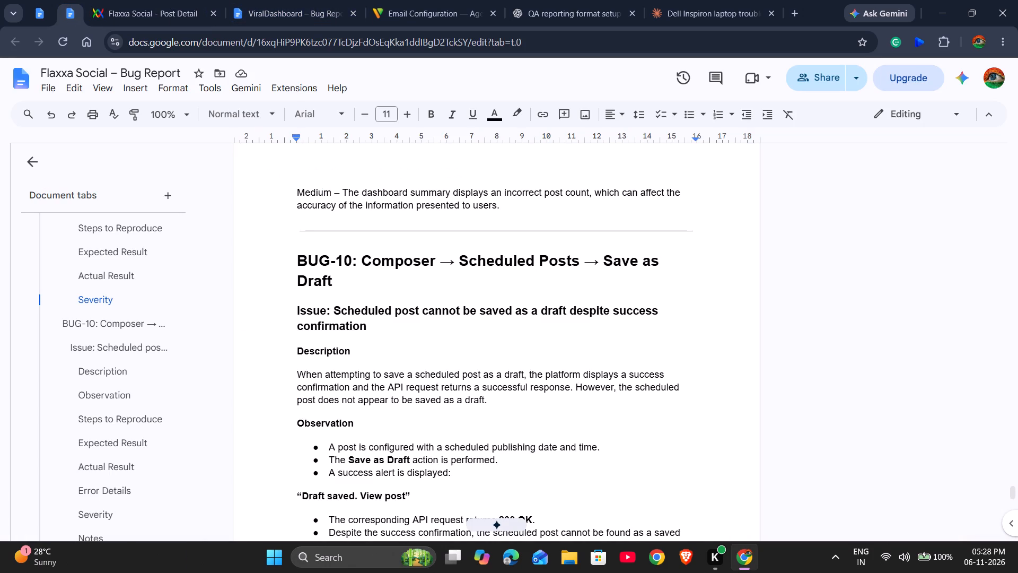
# Read BUG-10's reproduction steps, expected and actual results, error details, severity and notes in the Flaxxa Social bug report.
pyautogui.scroll(-6, 433, 328)
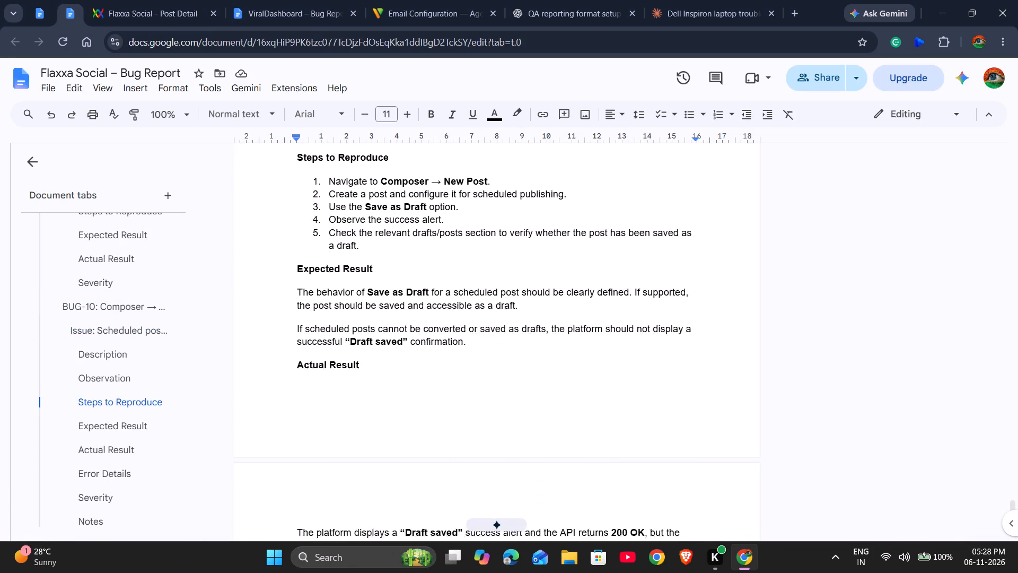
pyautogui.scroll(-6, 433, 328)
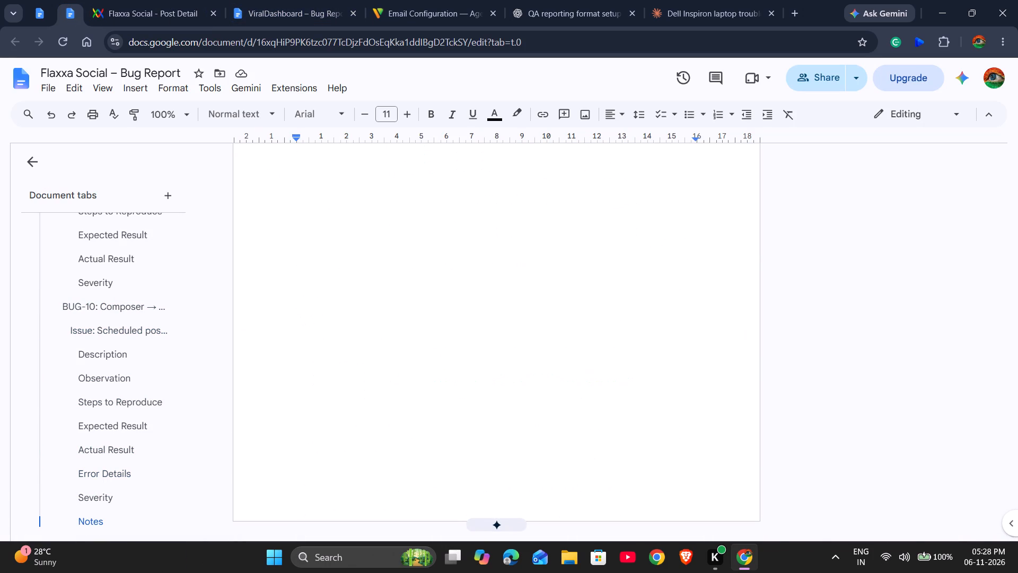
pyautogui.scroll(-2, 433, 328)
pyautogui.scroll(7, 433, 328)
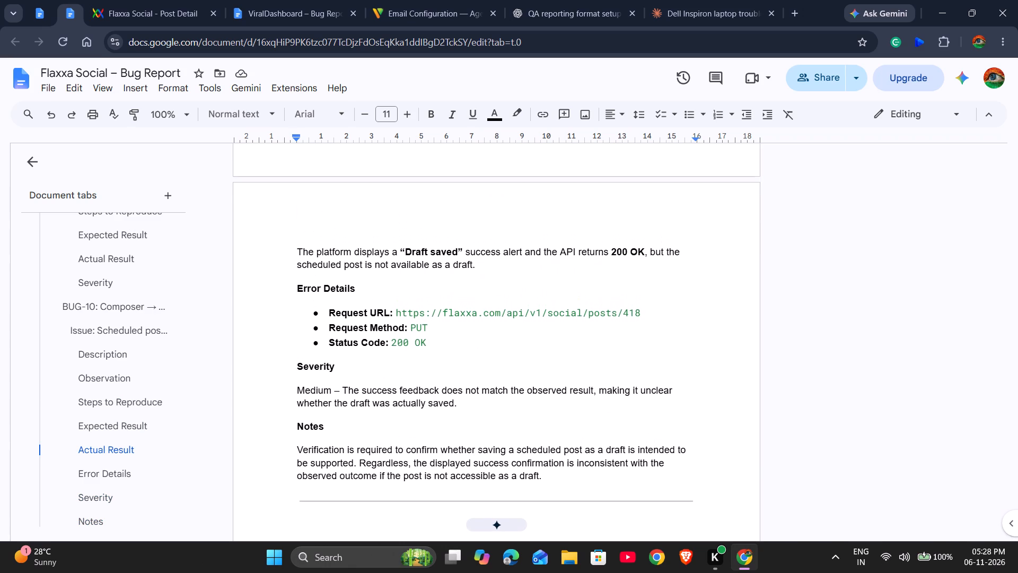